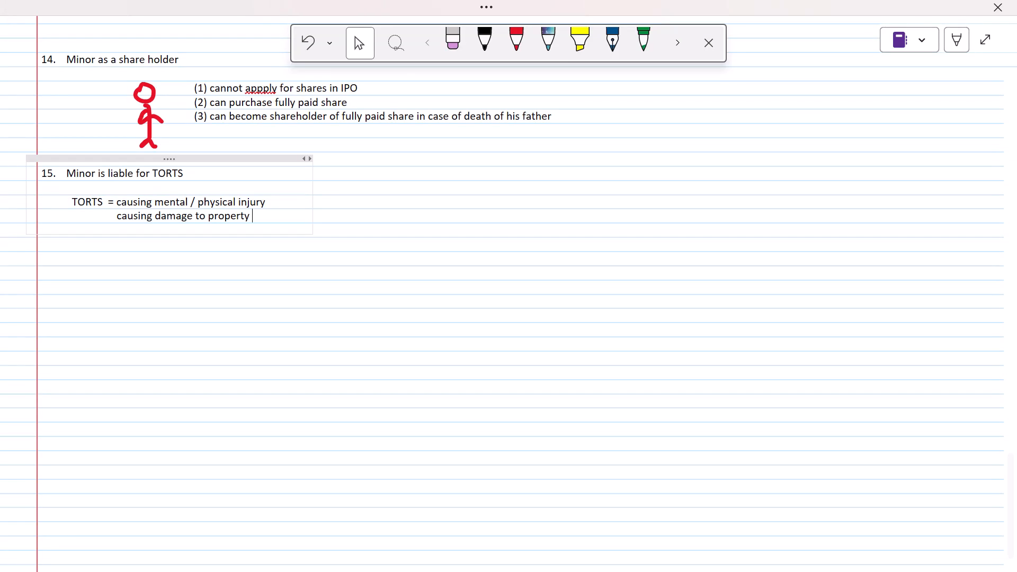
# Add the heading "Summary chart" below the TORTS notes of point 15 and highlight it in yellow.
pyautogui.scroll(-1, 816, 186)
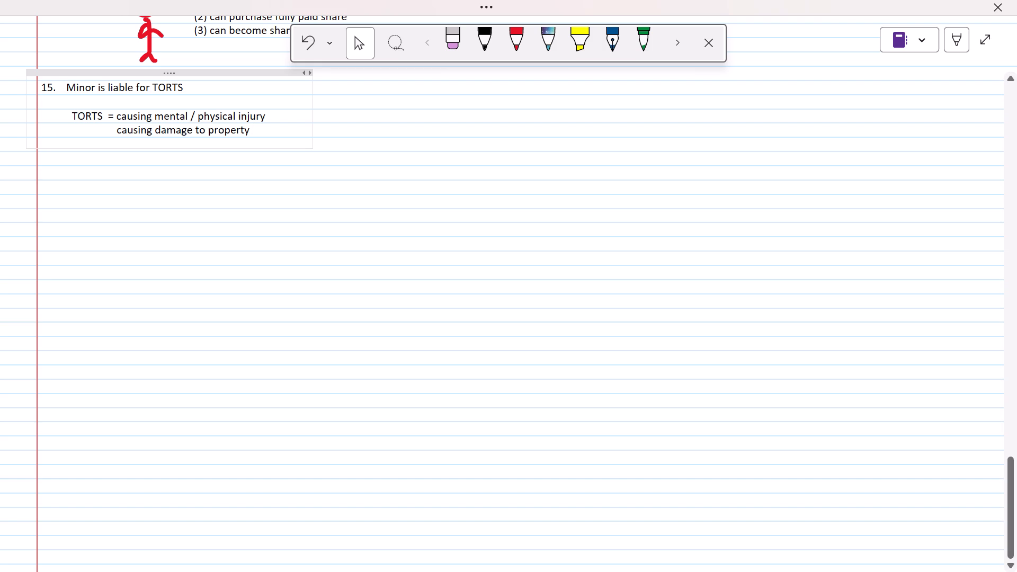
pyautogui.click(288, 186)
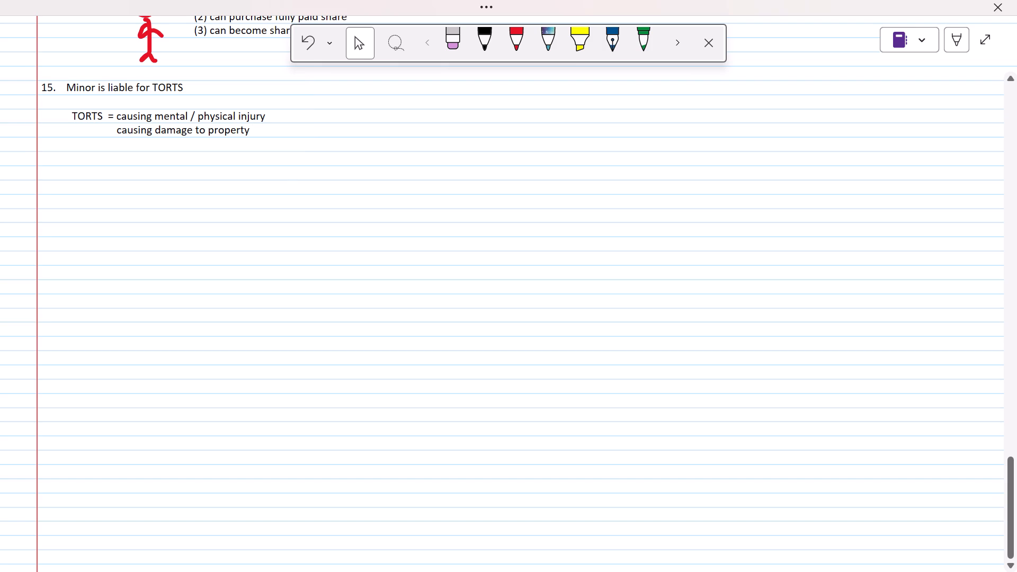
pyautogui.write('summary chart')
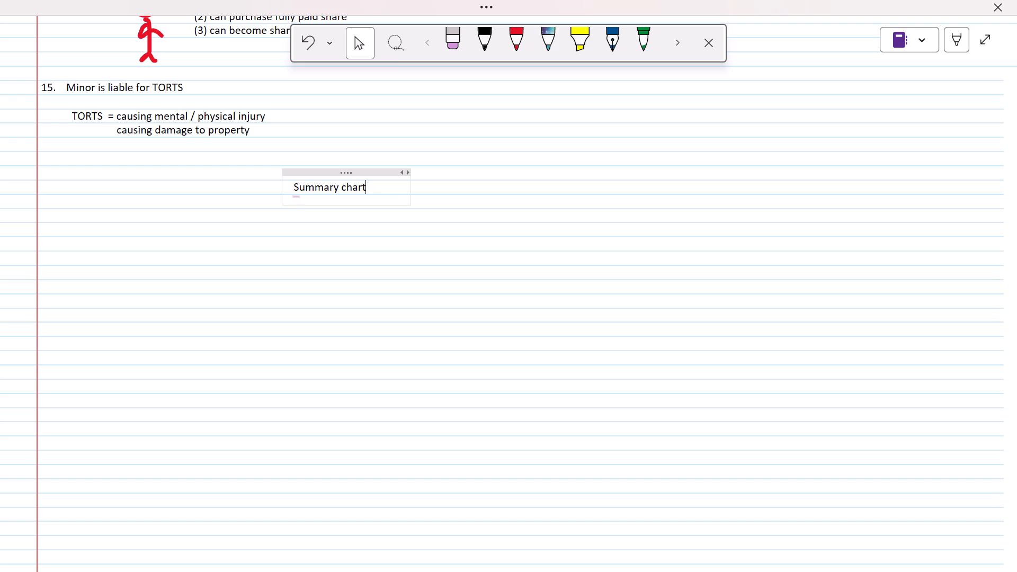
pyautogui.hotkey('ctrl', '4')
pyautogui.press('space')
pyautogui.press('Return')
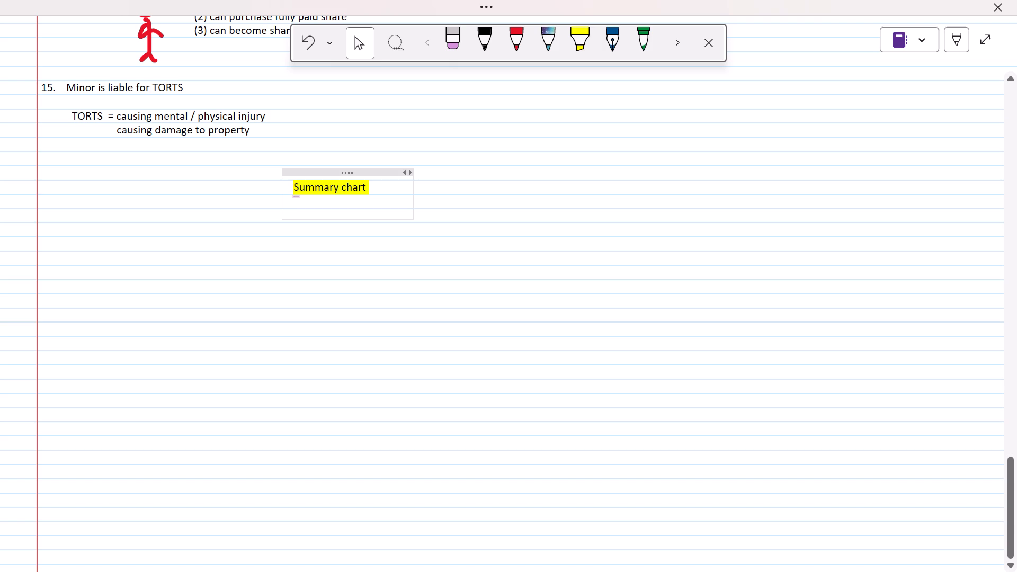
# Write "Personal liability -> minor is not personal liable" as a new note at the margin below the Summary chart heading.
pyautogui.click(48, 226)
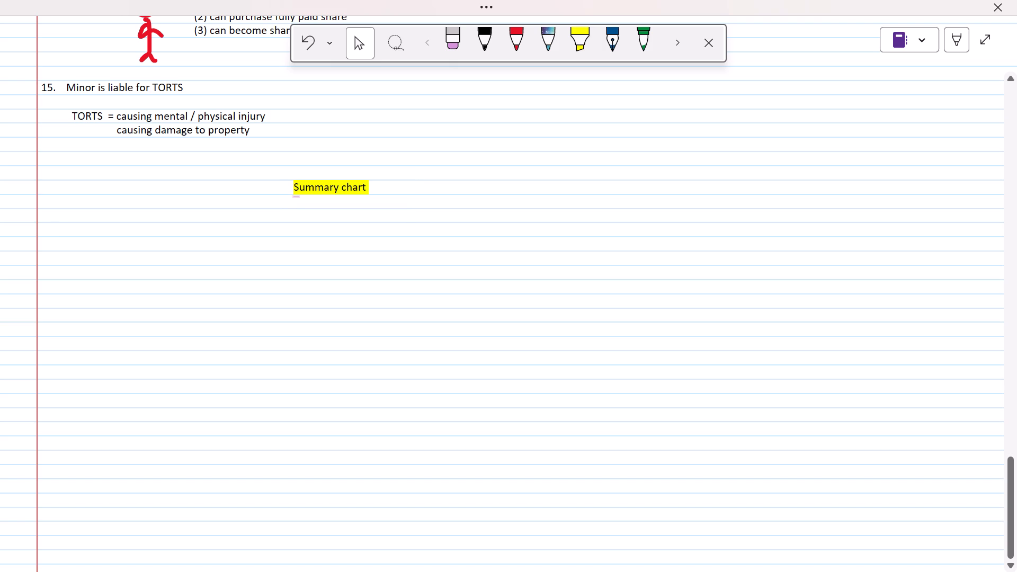
pyautogui.write('perso')
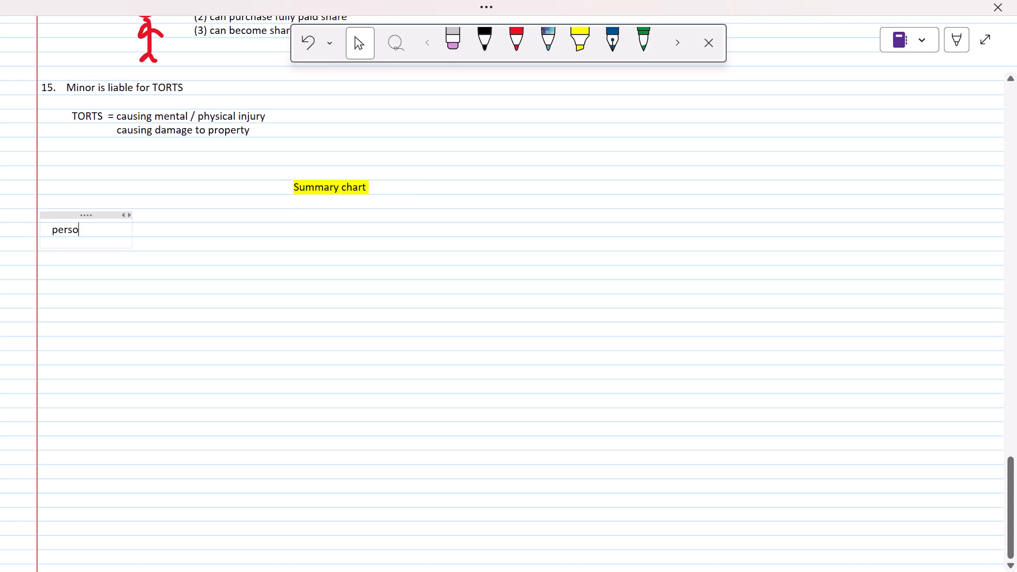
pyautogui.write('nal')
pyautogui.press('space')
pyautogui.write('liability')
pyautogui.press('space')
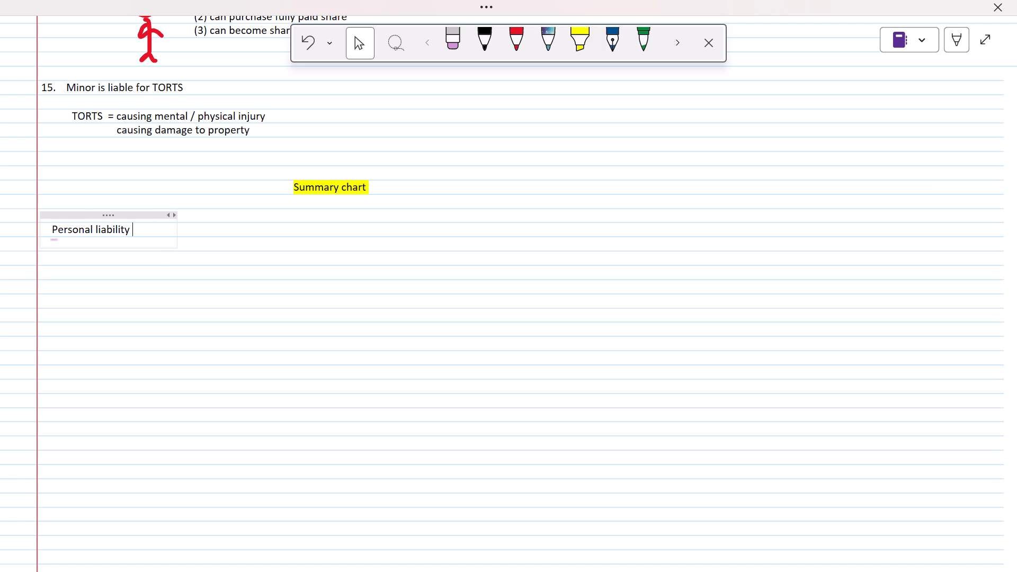
pyautogui.press('-')
pyautogui.hotkey('shift', '>')
pyautogui.press('space')
pyautogui.write('minor')
pyautogui.press('space')
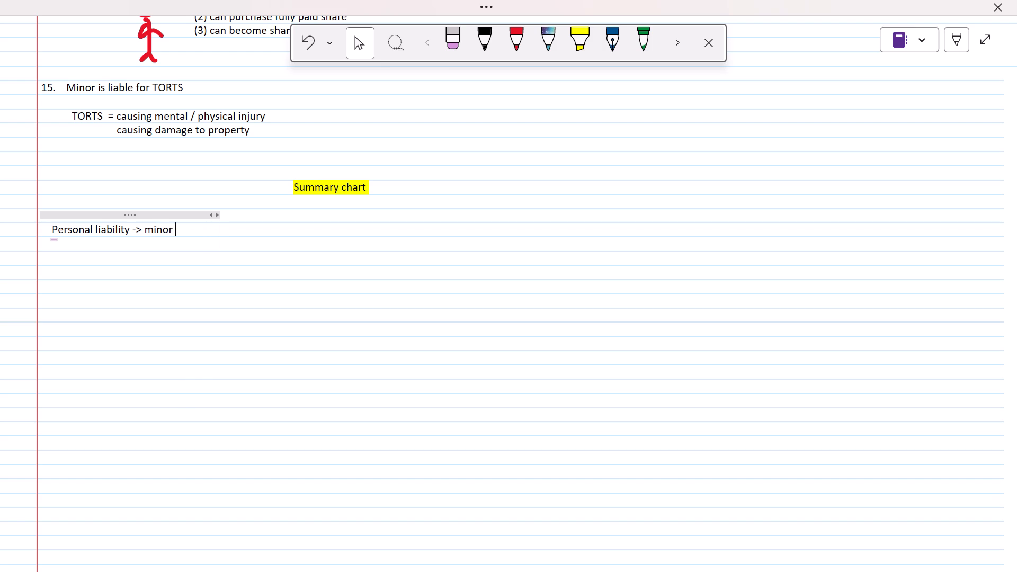
pyautogui.write('is not perso')
pyautogui.write('nal')
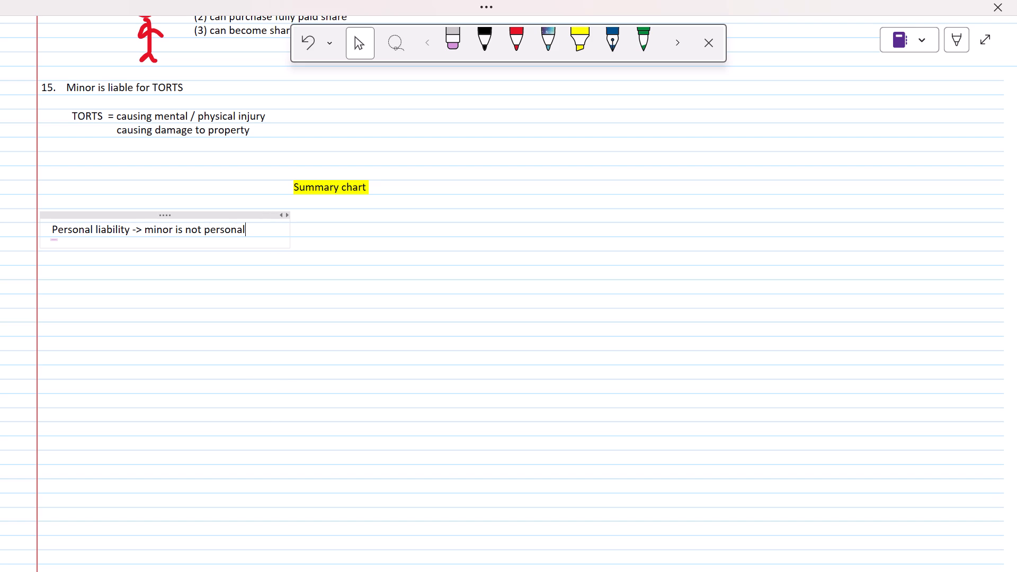
pyautogui.press('space')
pyautogui.write('liable')
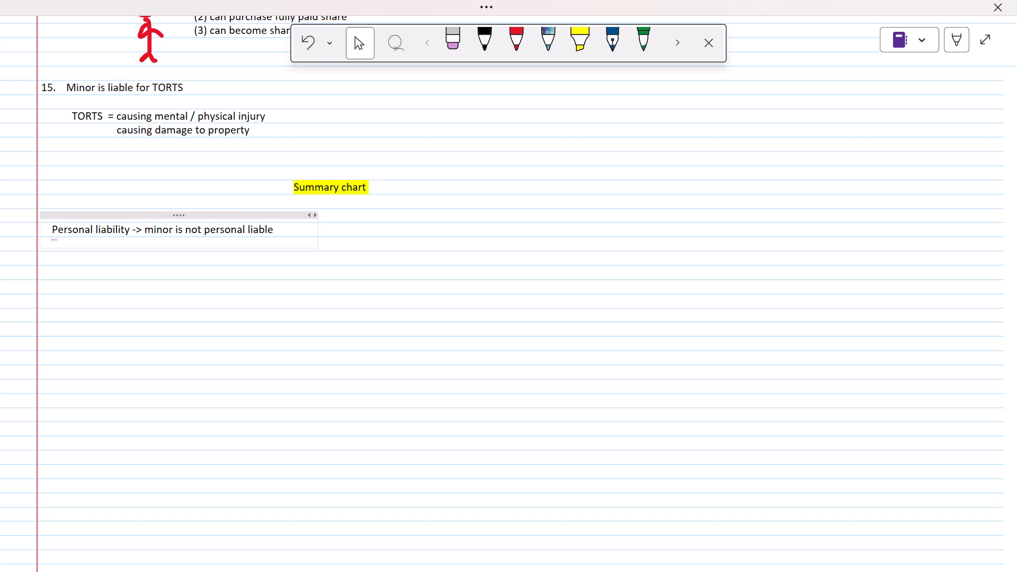
# Highlight the point 15 heading "Minor is liable for TORTS" and the point 14 heading "Minor as a share holder" in yellow.
pyautogui.scroll(2, 48, 223)
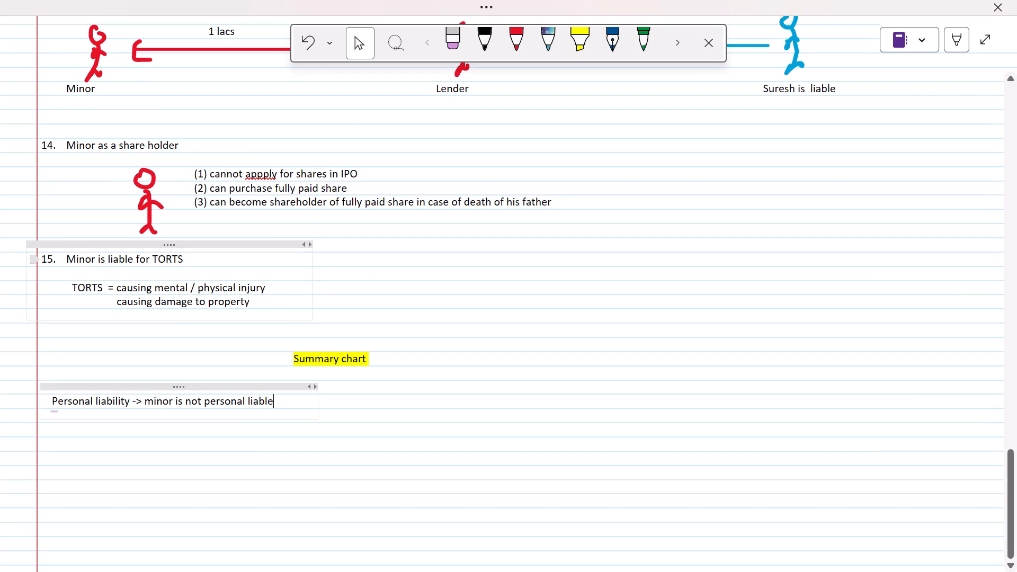
pyautogui.moveTo(63, 259); pyautogui.dragTo(183, 258)
pyautogui.click(251, 232)
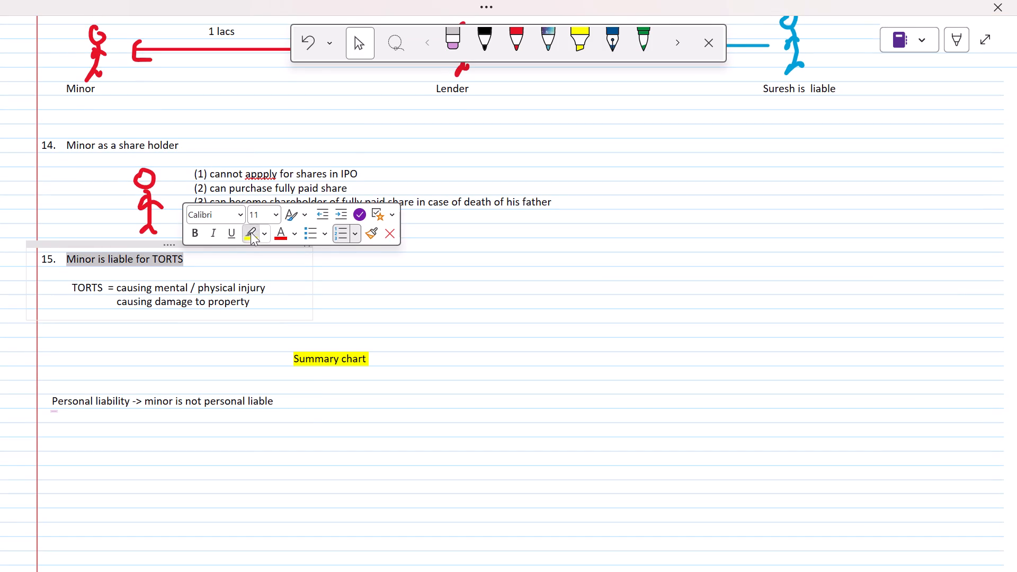
pyautogui.moveTo(63, 142); pyautogui.dragTo(175, 143)
pyautogui.click(242, 118)
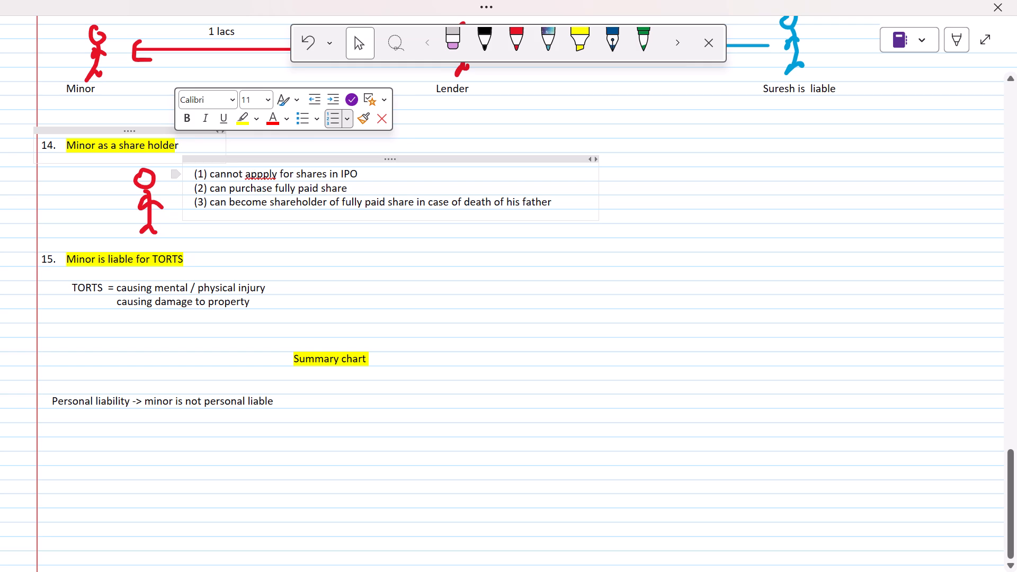
# Highlight "cannot appply", "can purchase" and "can become" in yellow in the three numbered lines of point 14.
pyautogui.moveTo(210, 173); pyautogui.dragTo(275, 174)
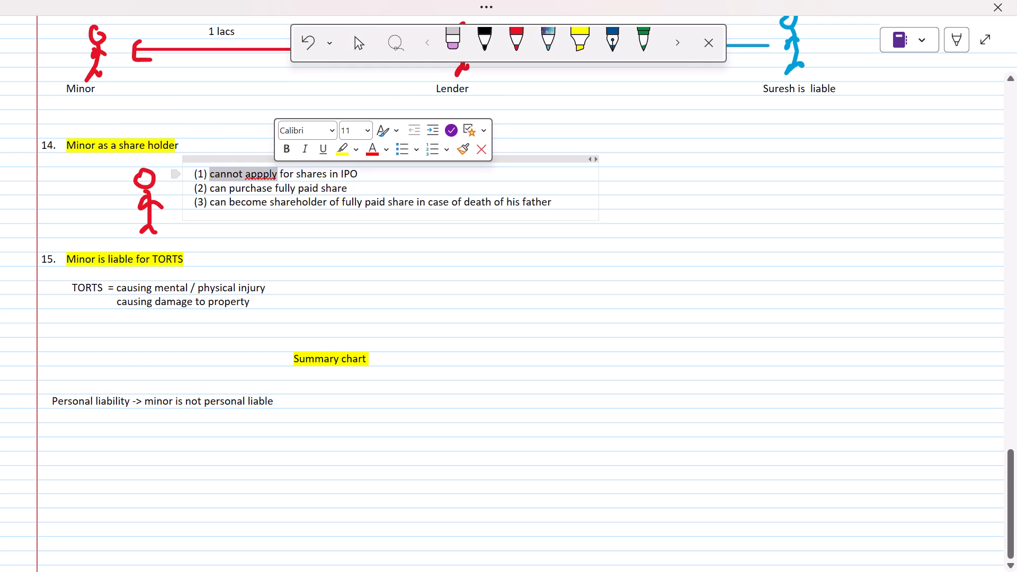
pyautogui.click(343, 145)
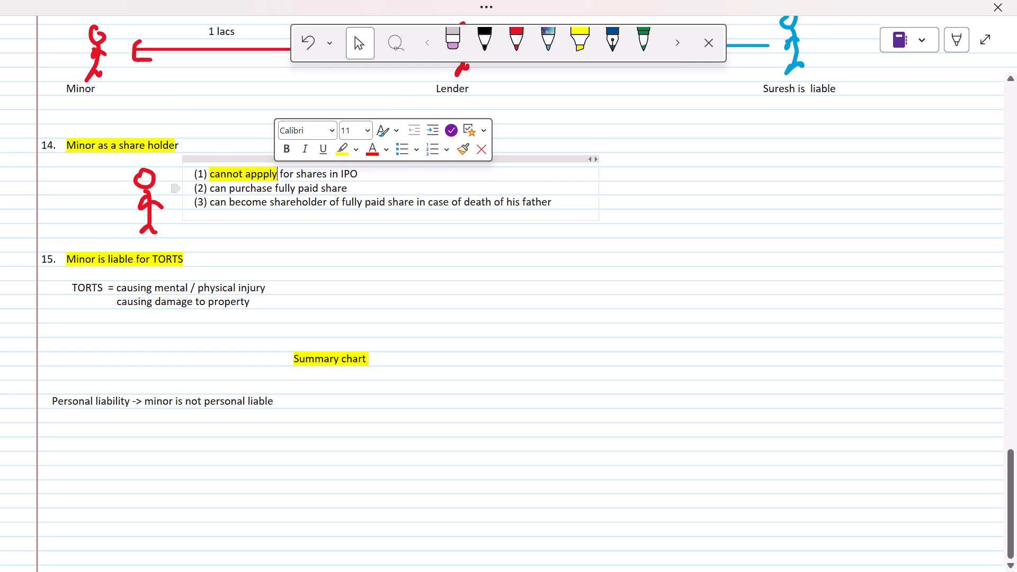
pyautogui.moveTo(209, 185); pyautogui.dragTo(272, 181)
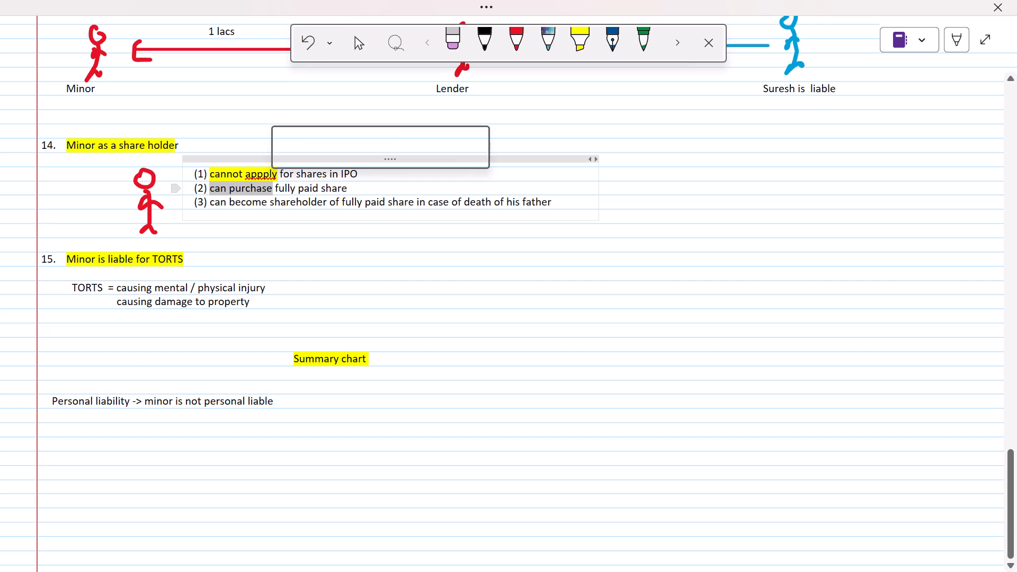
pyautogui.click(334, 160)
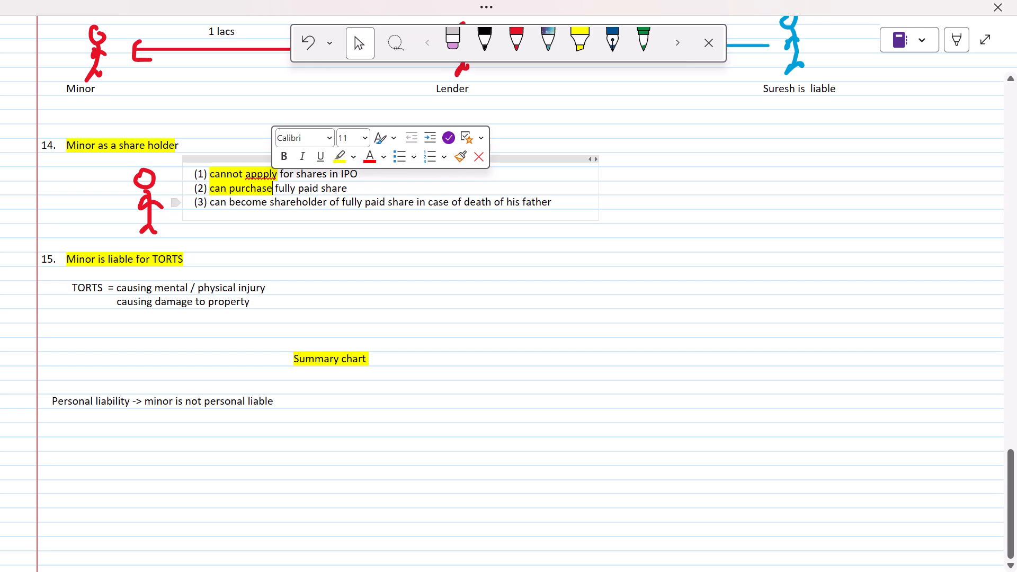
pyautogui.moveTo(210, 201); pyautogui.dragTo(268, 199)
pyautogui.click(335, 173)
# Highlight both bullets under "Minor can be appointed as a AGENT but", on not being liable to principal and 3rd party, in yellow.
pyautogui.scroll(2, 222, 208)
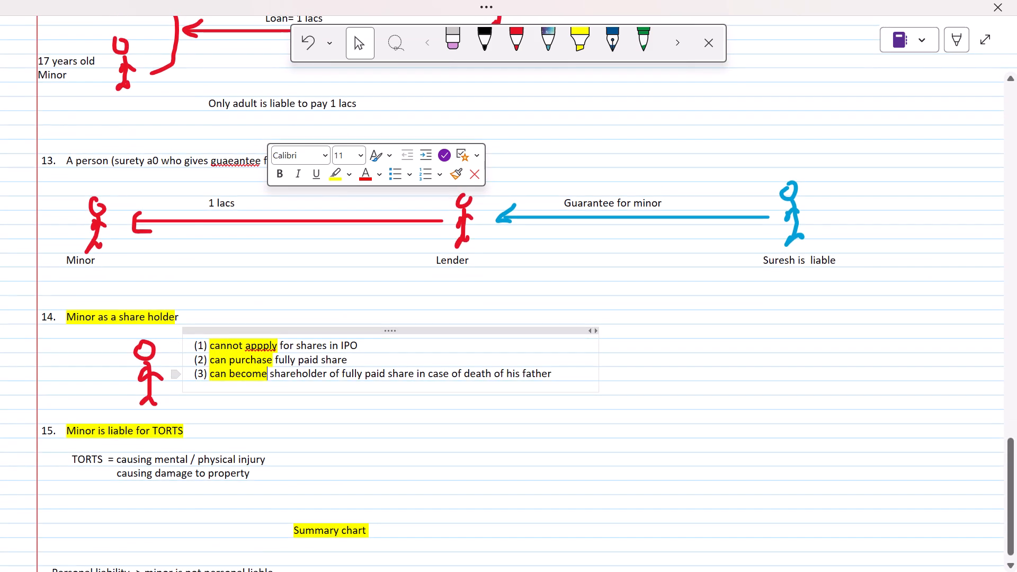
pyautogui.scroll(1, 221, 208)
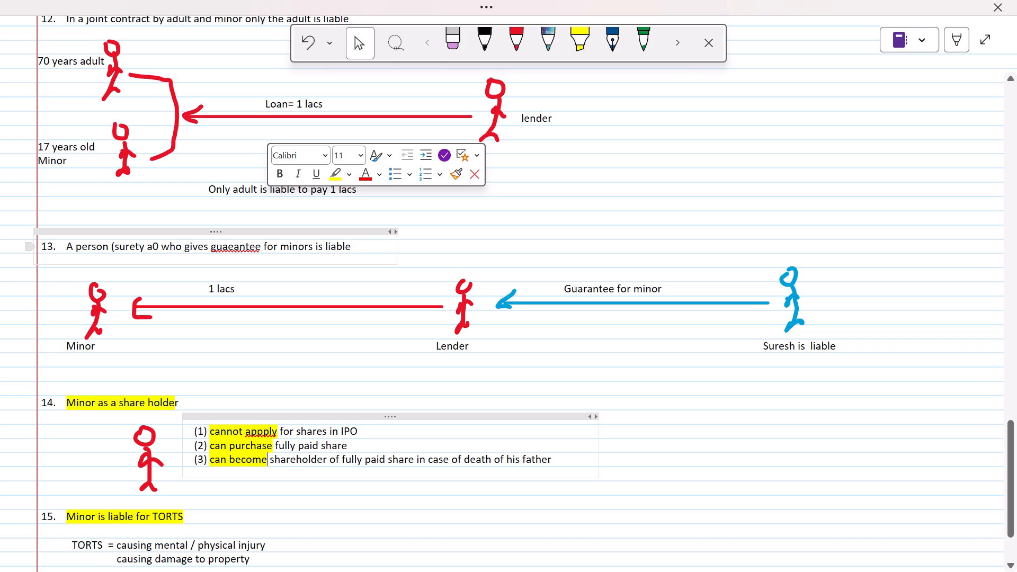
pyautogui.scroll(4, 67, 239)
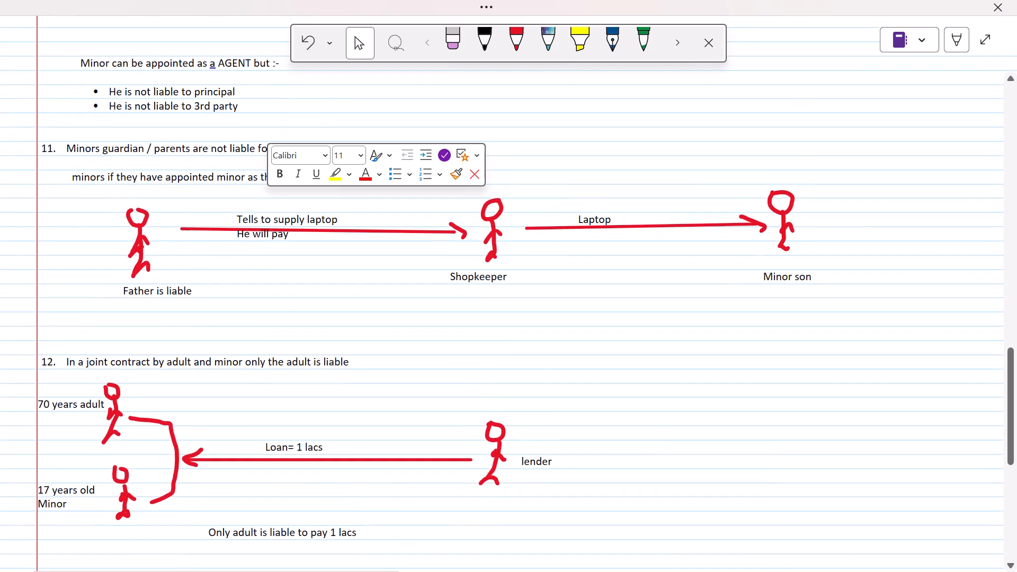
pyautogui.scroll(2, 67, 239)
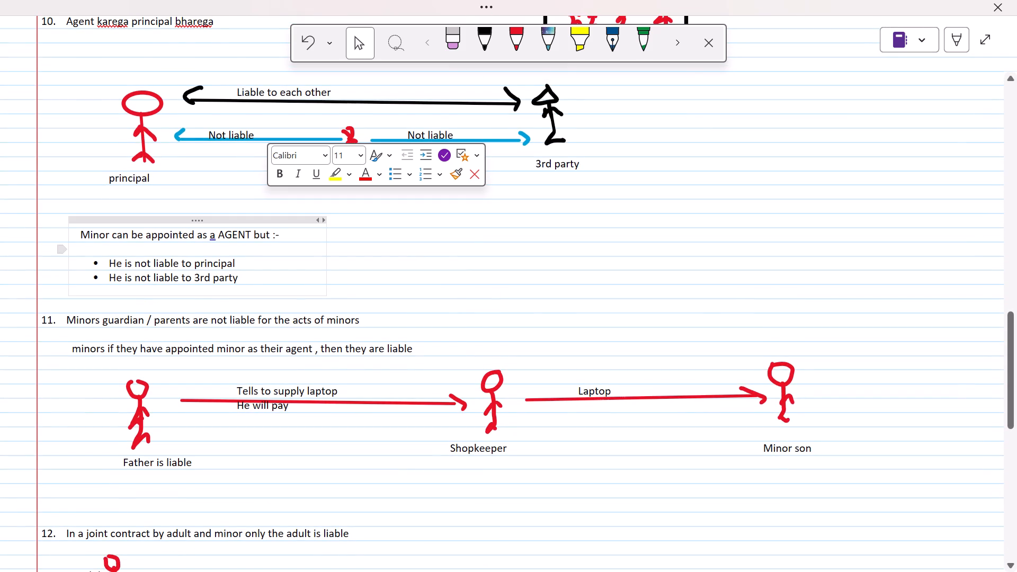
pyautogui.moveTo(91, 263); pyautogui.dragTo(116, 276)
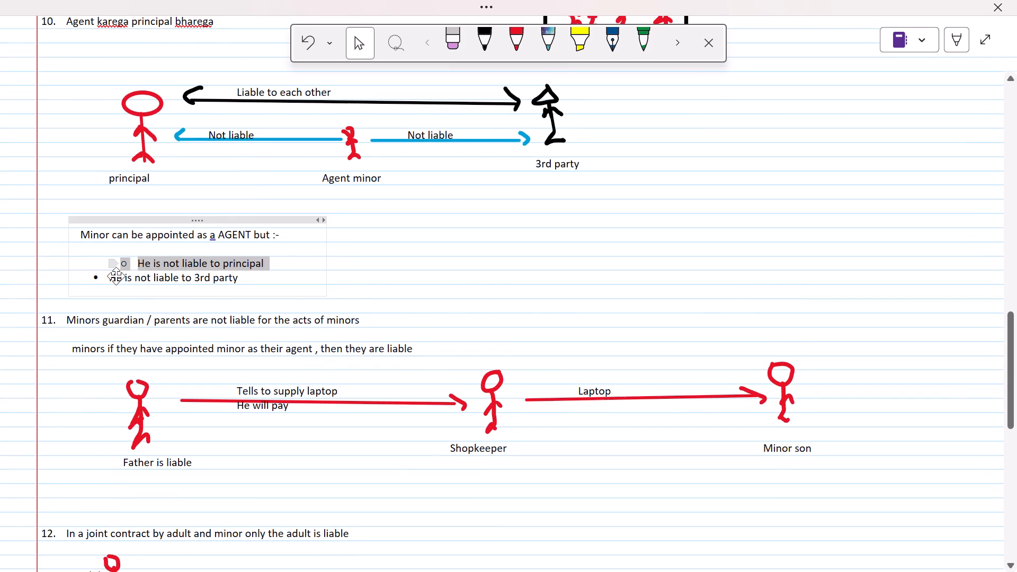
pyautogui.moveTo(116, 276); pyautogui.dragTo(100, 271)
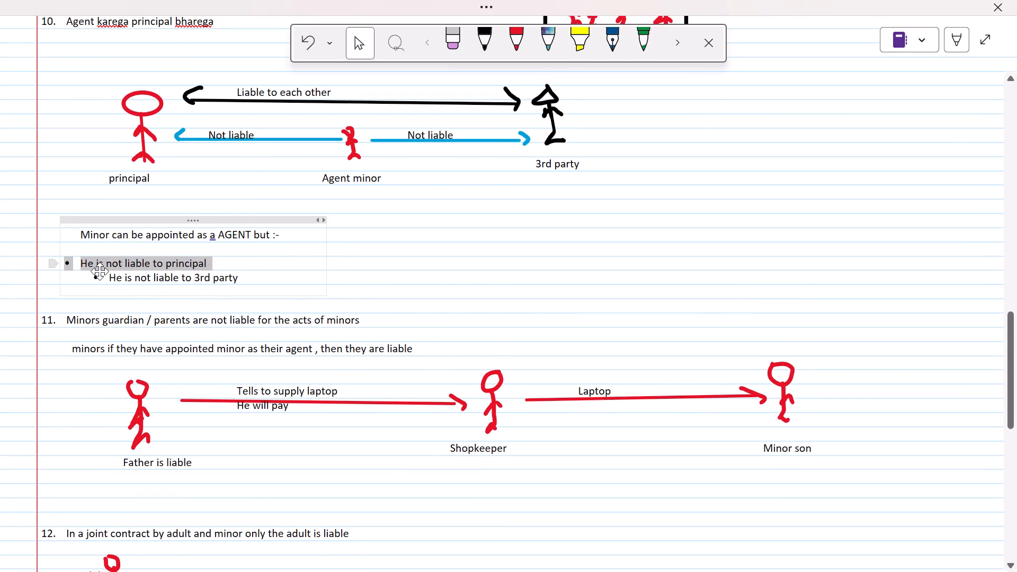
pyautogui.moveTo(100, 271); pyautogui.dragTo(104, 266)
pyautogui.click(168, 248)
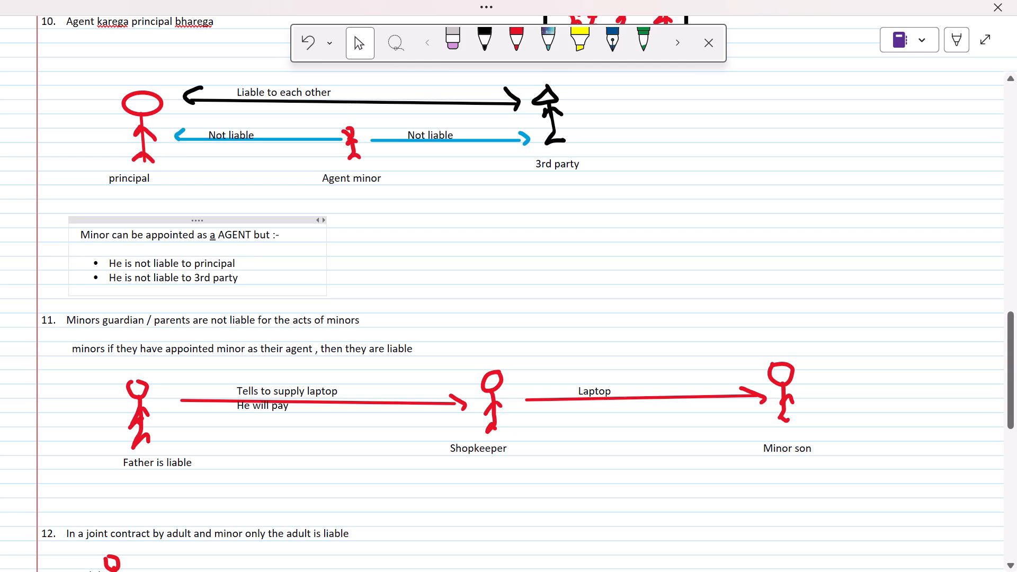
pyautogui.moveTo(109, 263); pyautogui.dragTo(239, 281)
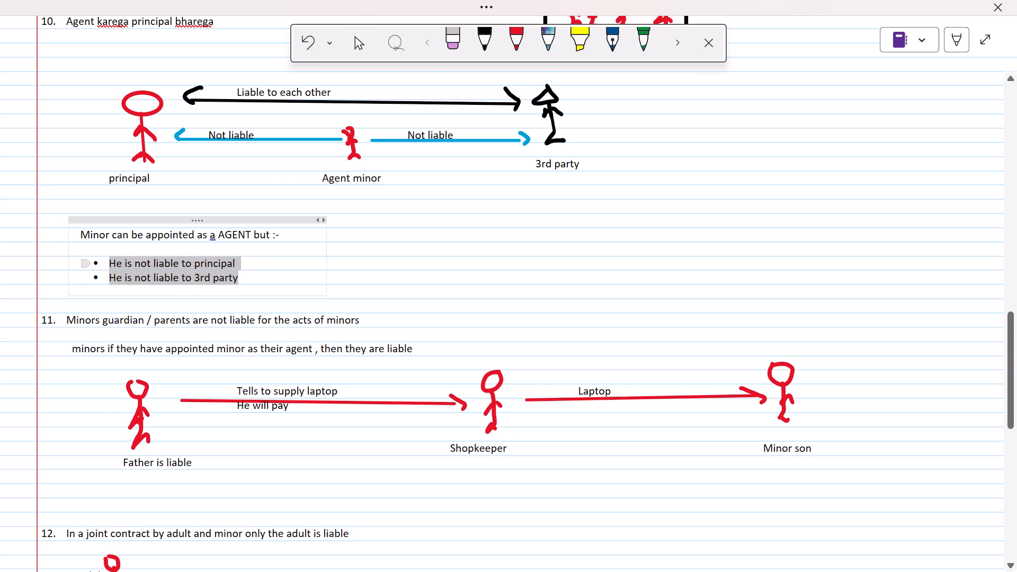
pyautogui.moveTo(239, 281); pyautogui.dragTo(242, 280)
pyautogui.click(304, 251)
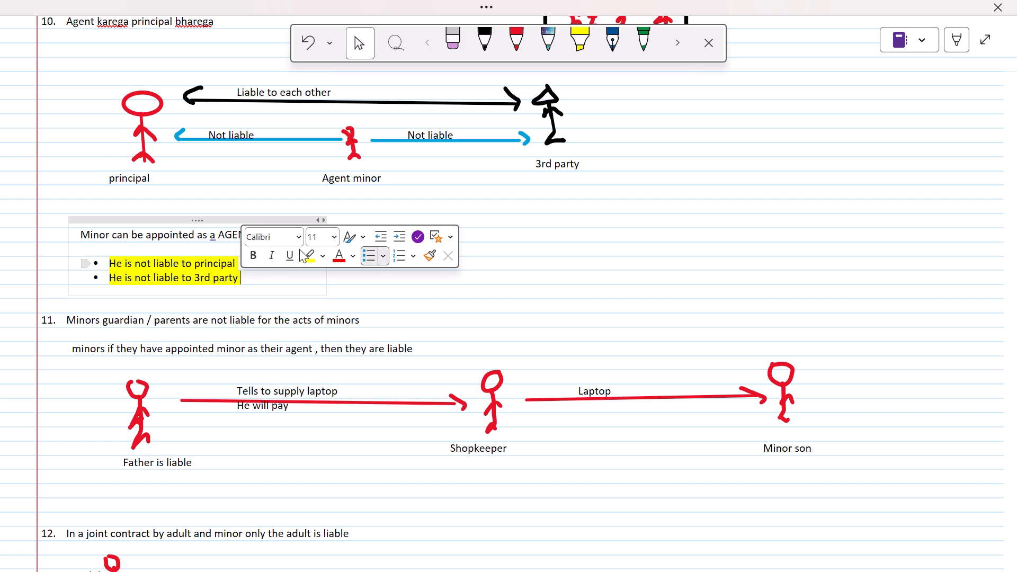
pyautogui.click(488, 235)
# Highlight the point 5 heading "Quasi contract" in yellow.
pyautogui.scroll(1, 252, 254)
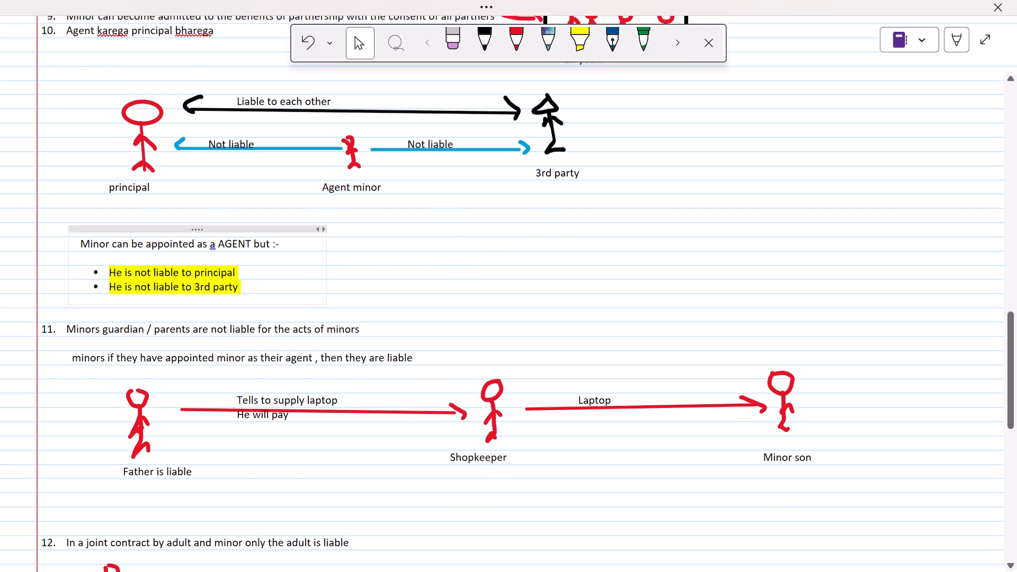
pyautogui.scroll(1, 252, 254)
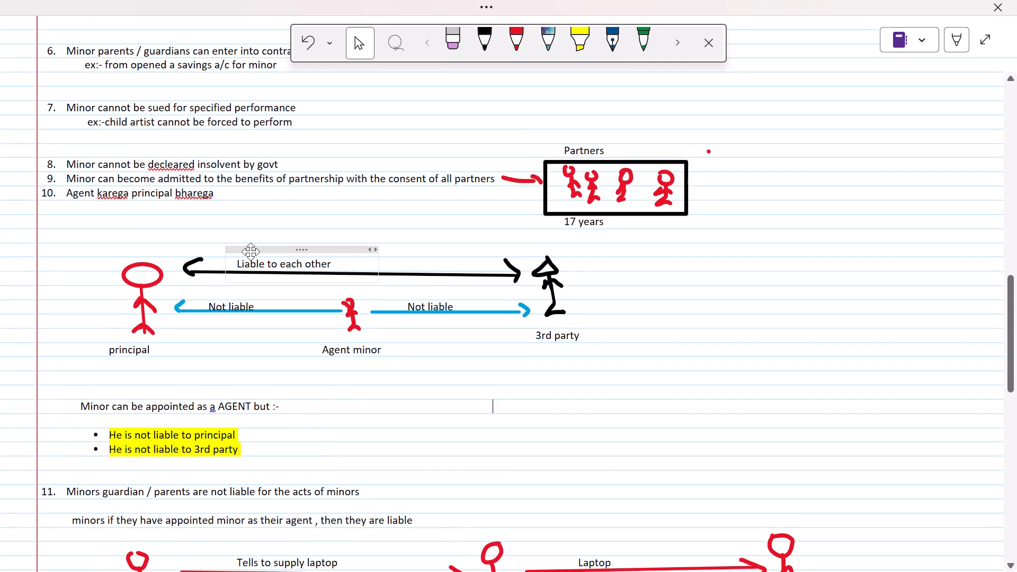
pyautogui.scroll(6, 251, 252)
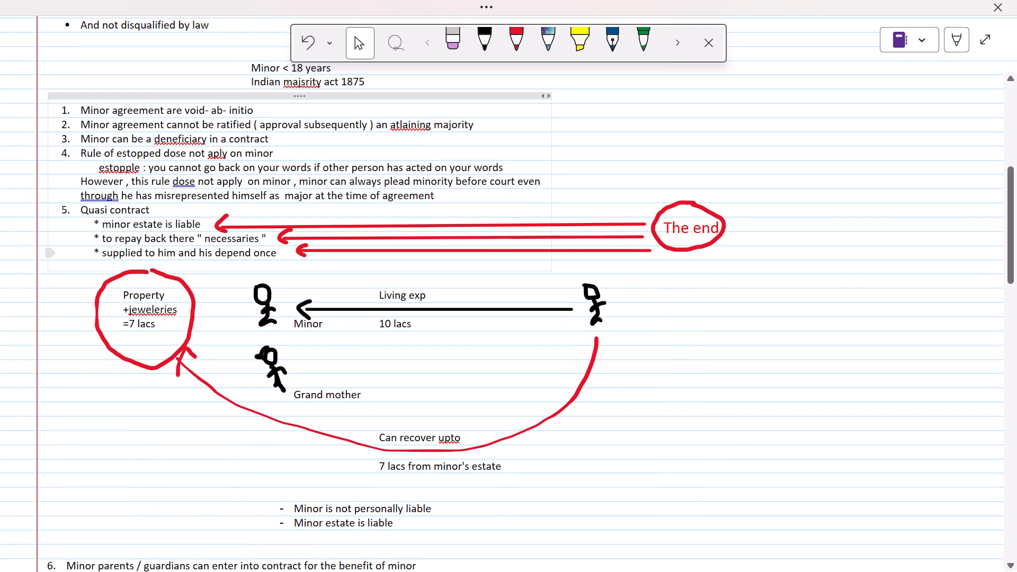
pyautogui.moveTo(81, 209); pyautogui.dragTo(149, 204)
pyautogui.click(218, 185)
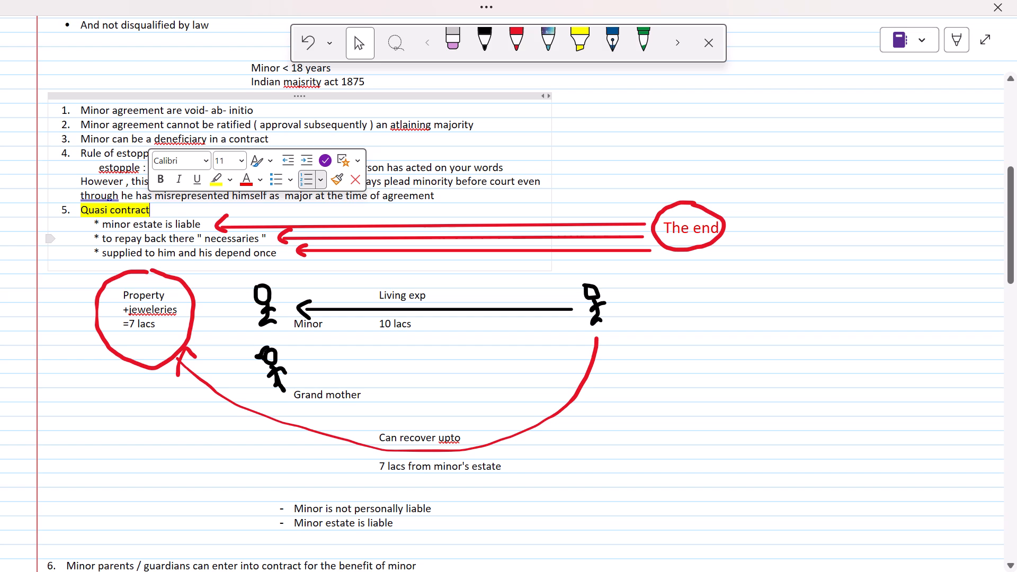
# Highlight "estate", "necessaries" and "him and his depend once" in yellow in the three lines under Quasi contract.
pyautogui.doubleClick(147, 222)
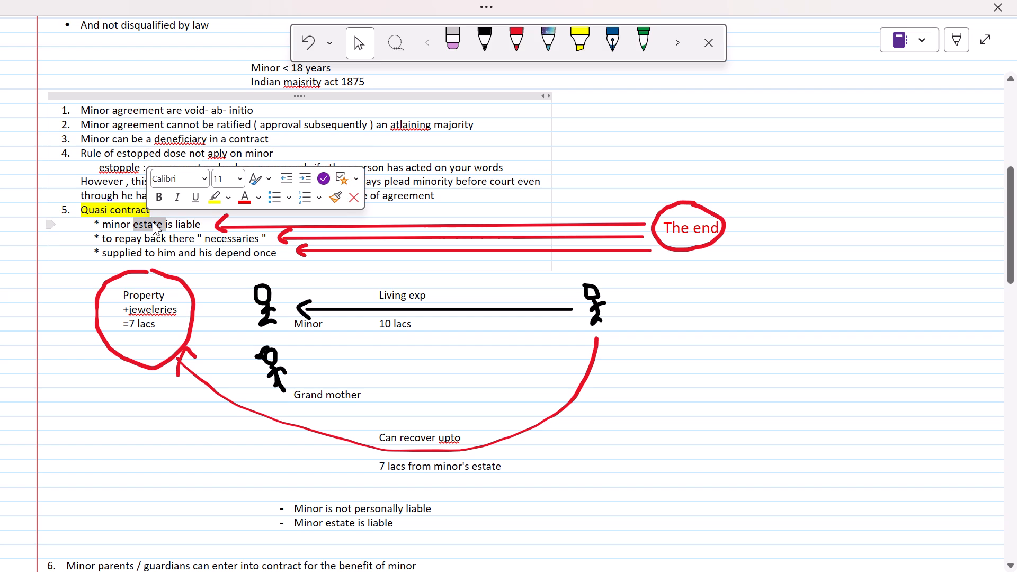
pyautogui.click(214, 198)
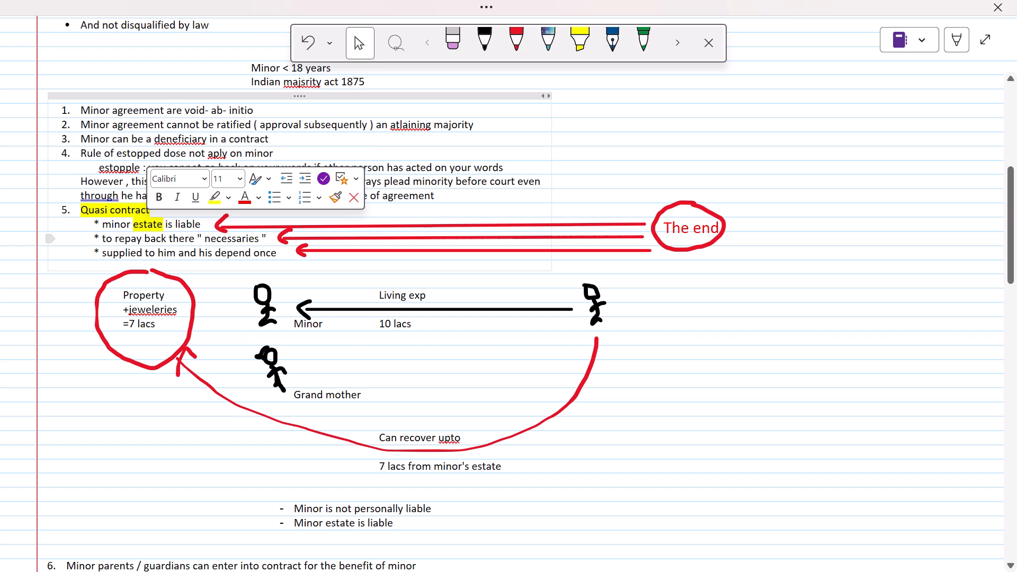
pyautogui.tripleClick(215, 239)
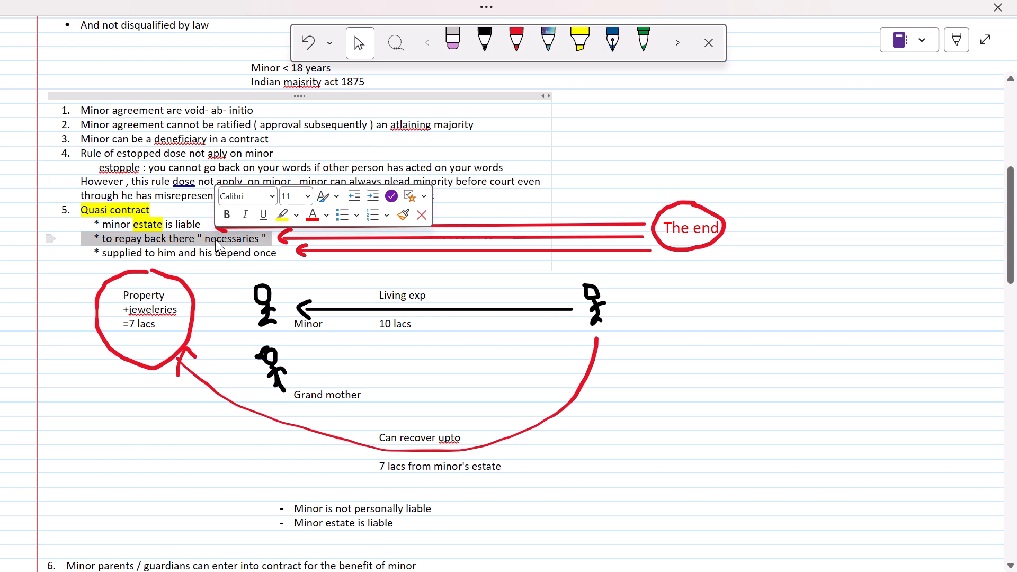
pyautogui.doubleClick(215, 239)
pyautogui.click(286, 209)
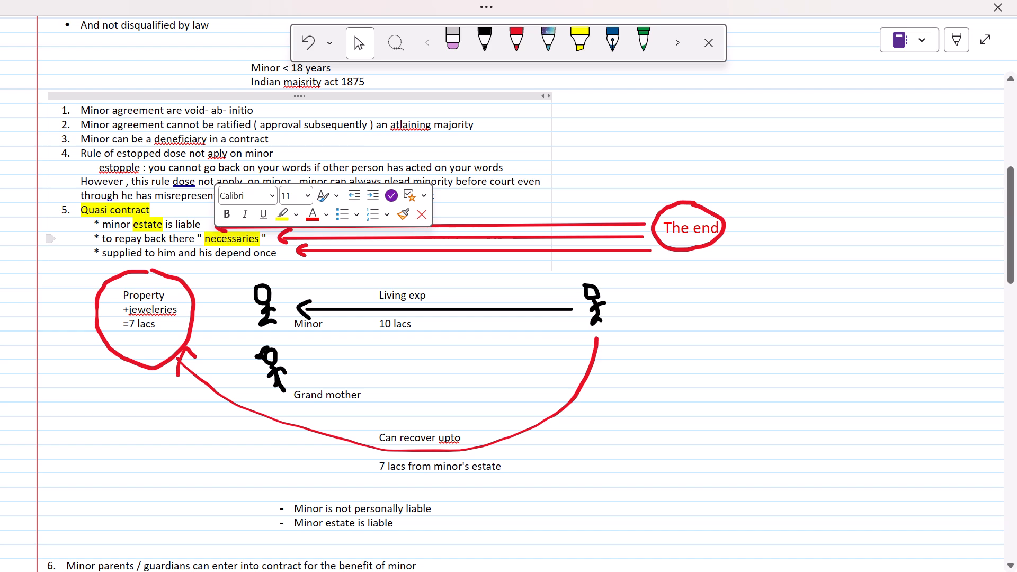
pyautogui.moveTo(157, 252); pyautogui.dragTo(275, 254)
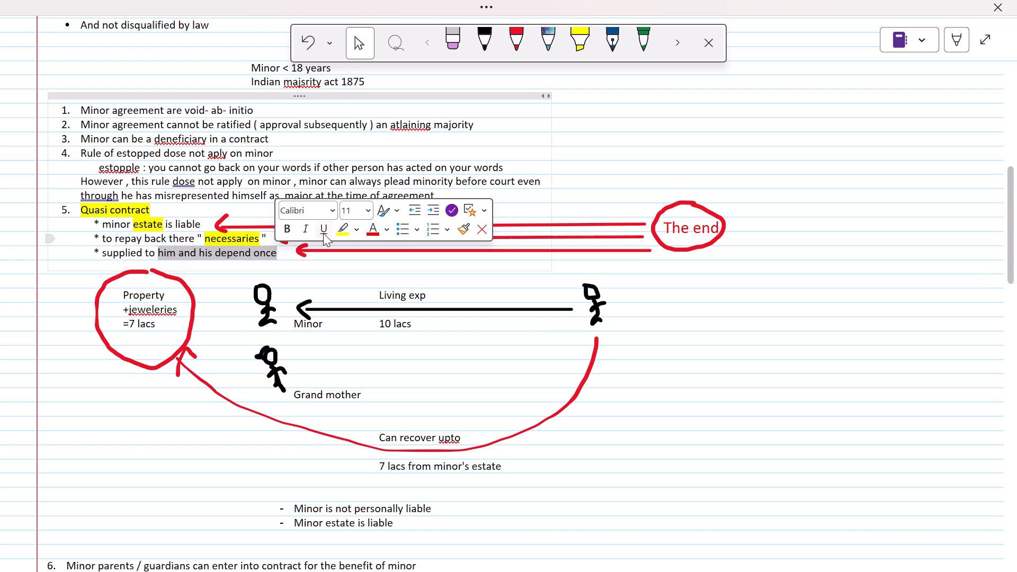
pyautogui.click(345, 226)
# In point 4 on the rule of estoppel, highlight "minor can always plead minority before court" and the heading's "not" in yellow.
pyautogui.scroll(1, 221, 290)
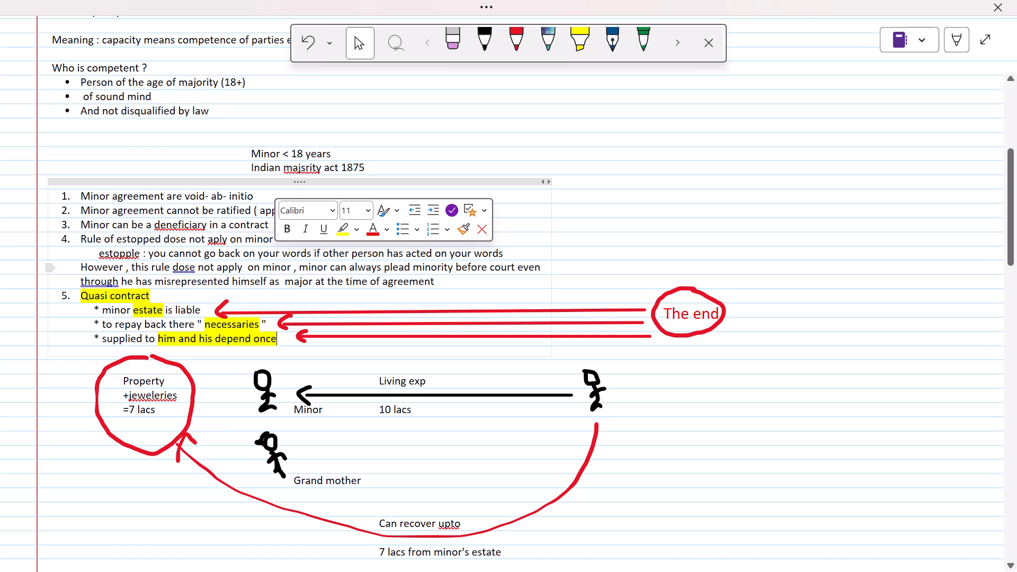
pyautogui.moveTo(300, 266); pyautogui.dragTo(548, 265)
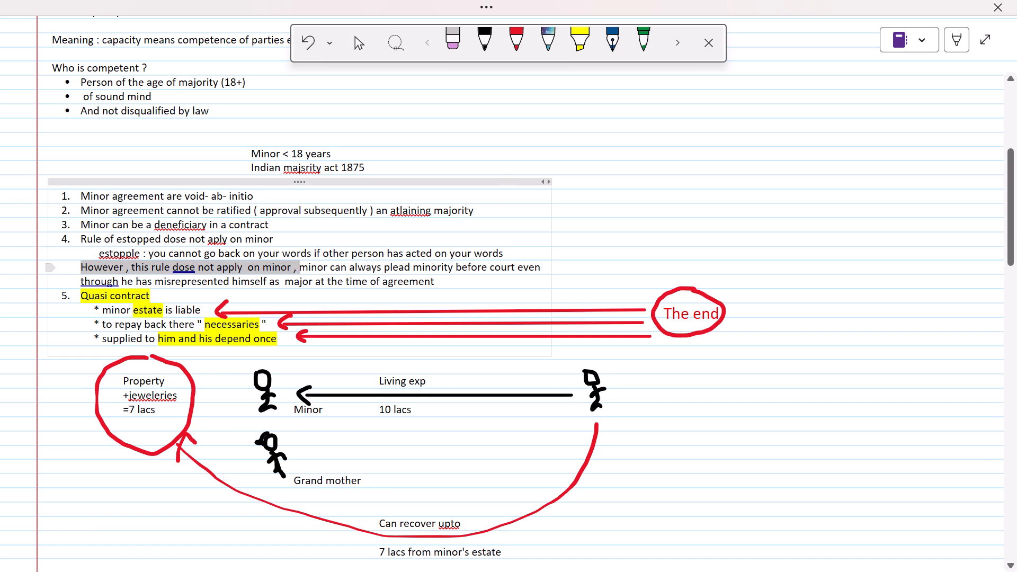
pyautogui.moveTo(548, 265); pyautogui.dragTo(539, 267)
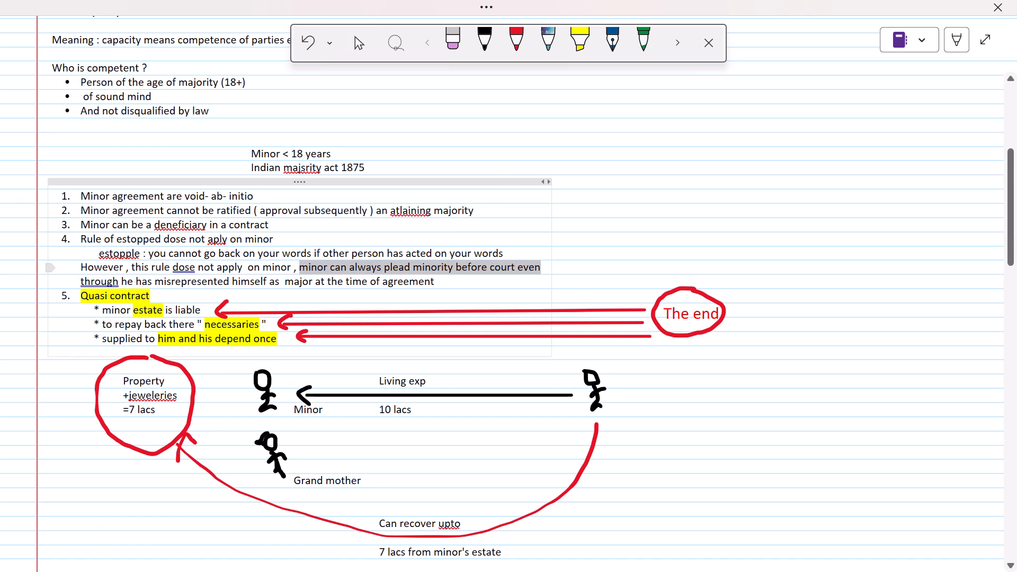
pyautogui.moveTo(539, 267); pyautogui.dragTo(537, 267)
pyautogui.moveTo(537, 267); pyautogui.dragTo(514, 271)
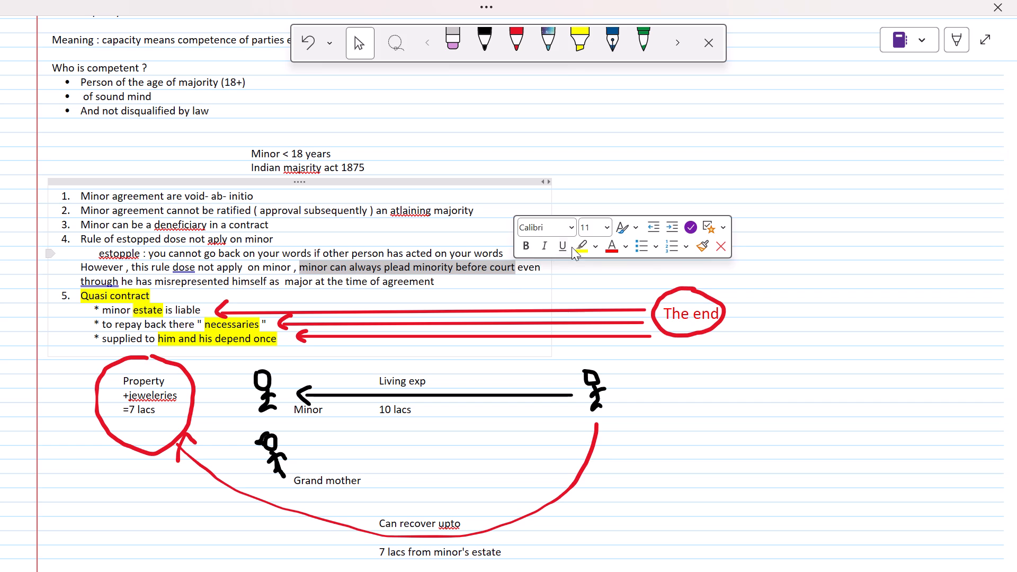
pyautogui.click(577, 245)
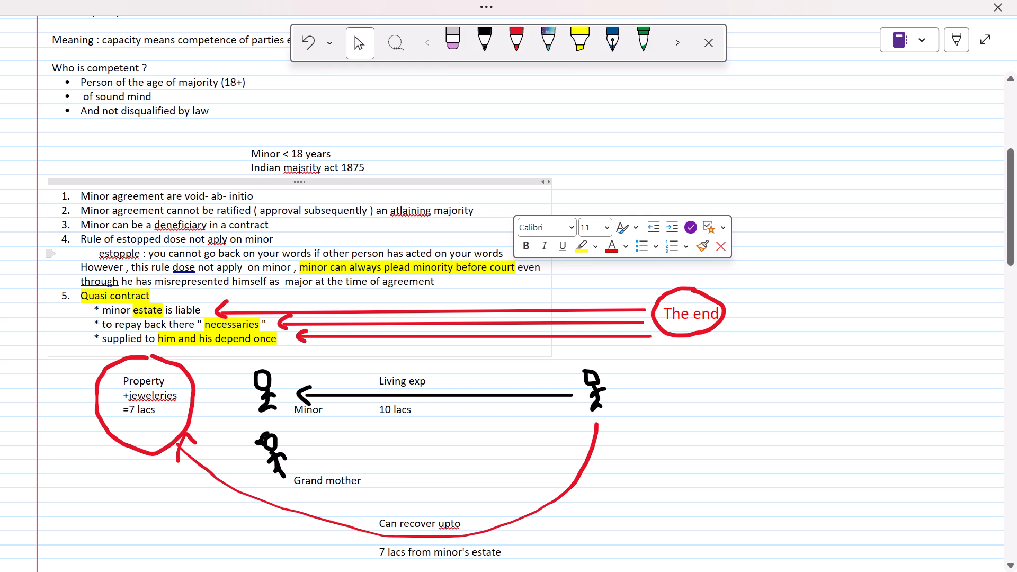
pyautogui.click(210, 235)
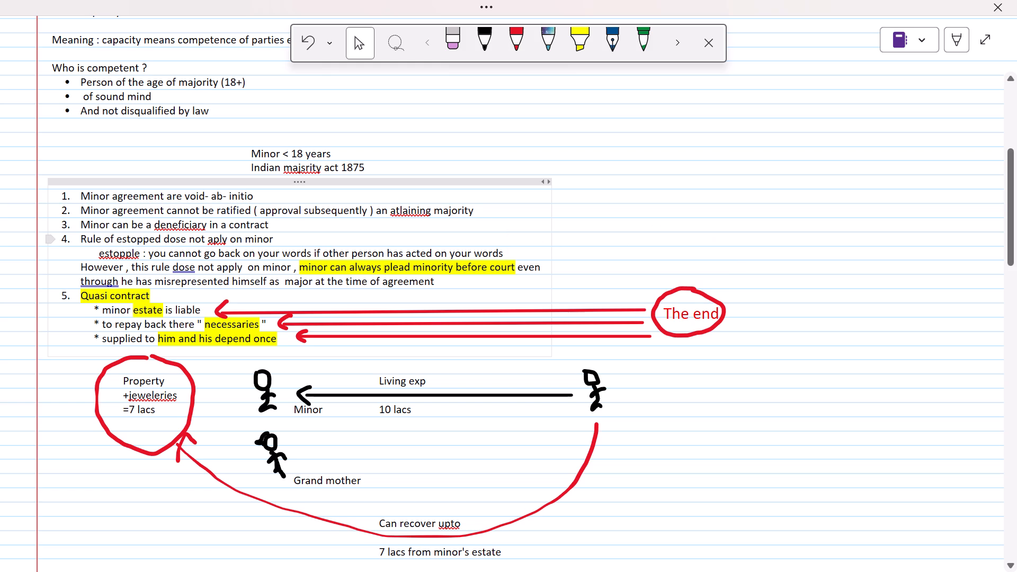
pyautogui.doubleClick(199, 239)
pyautogui.click(269, 219)
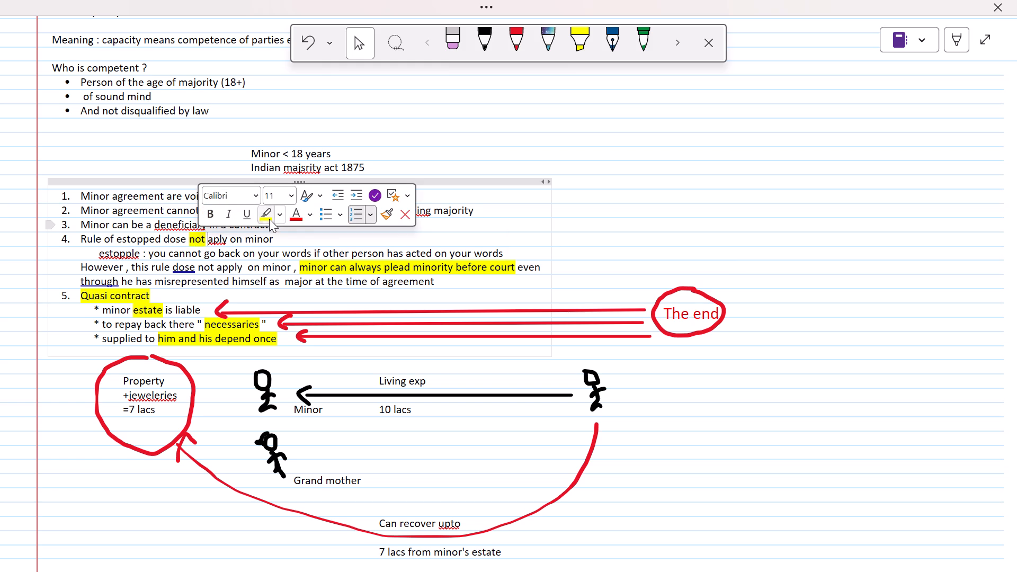
# Highlight the line "Minor < 18 years" above the numbered points in yellow.
pyautogui.scroll(2, 174, 245)
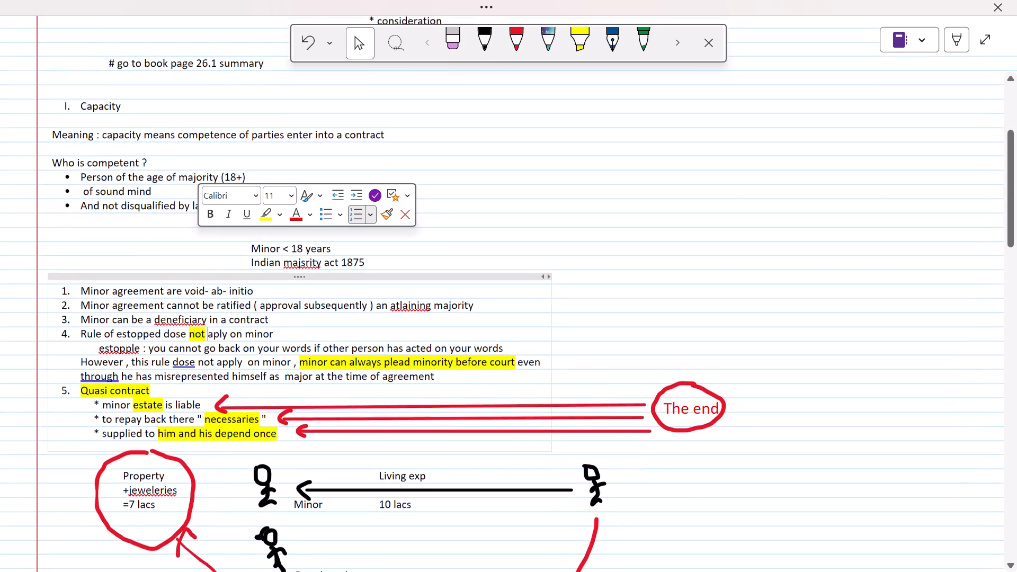
pyautogui.moveTo(243, 327); pyautogui.dragTo(330, 320)
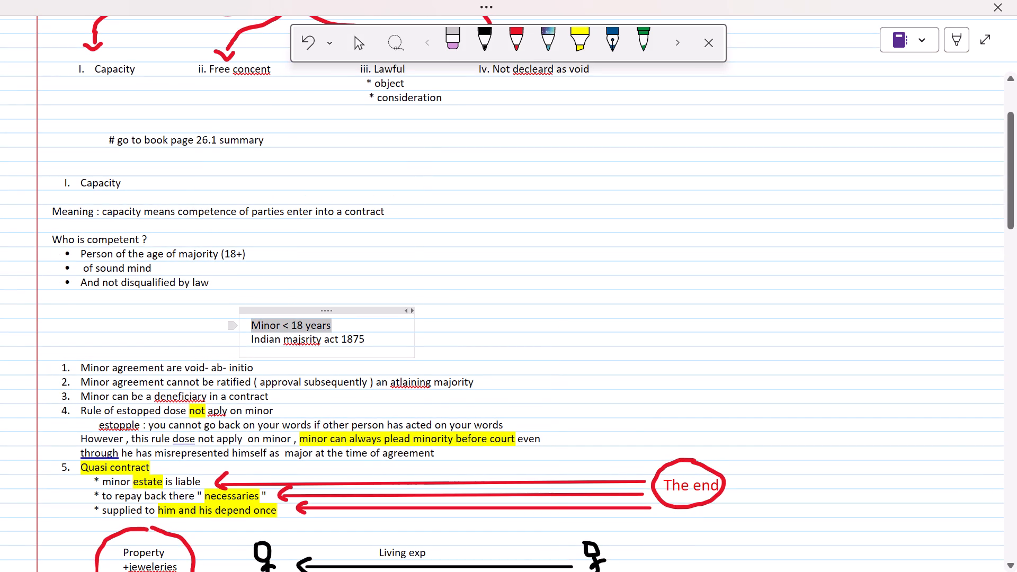
pyautogui.moveTo(330, 320); pyautogui.dragTo(336, 320)
pyautogui.click(404, 296)
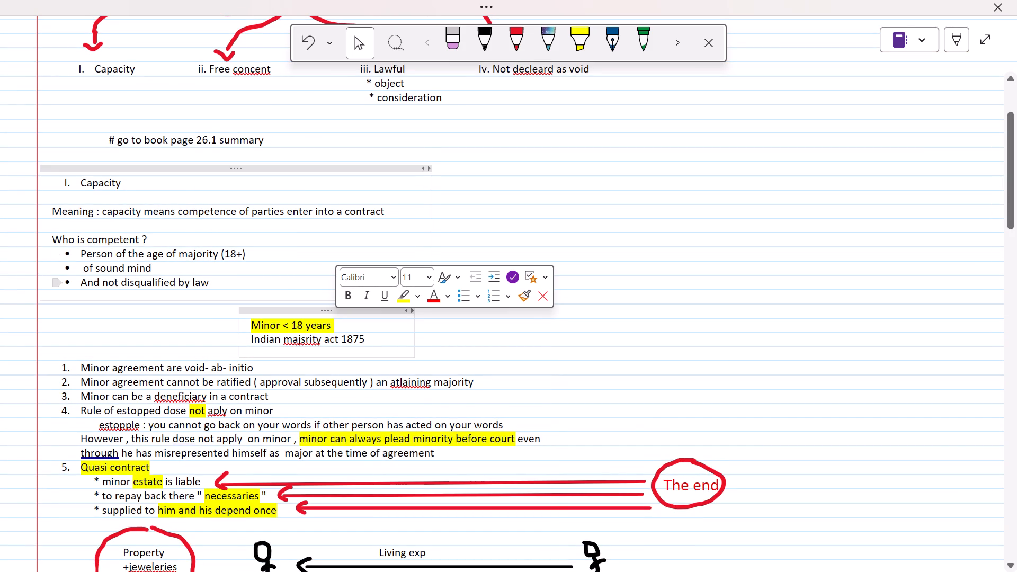
# Highlight "Who is competent ?", "Meaning" and the section heading "Capacity" in yellow.
pyautogui.moveTo(44, 239); pyautogui.dragTo(64, 239)
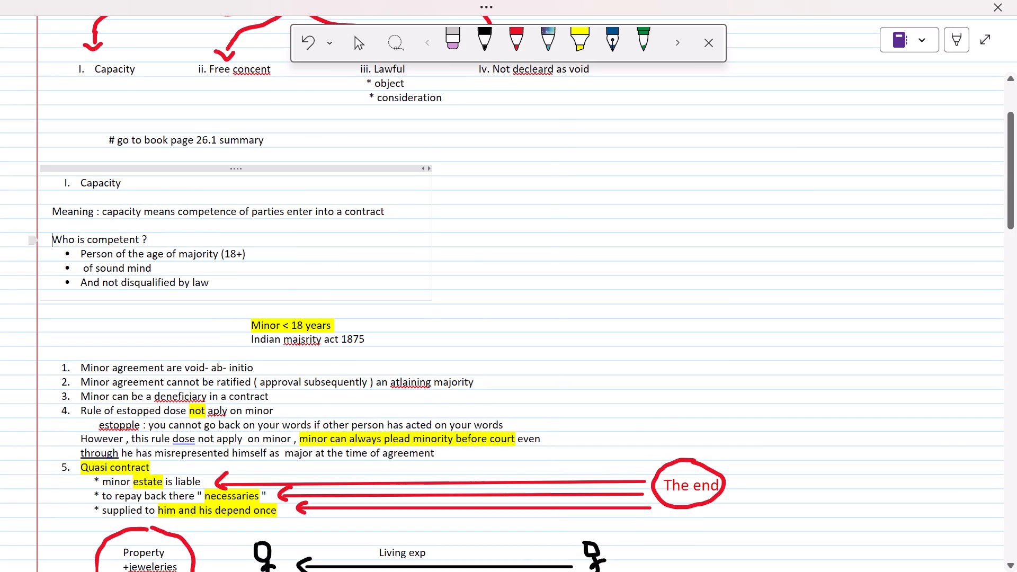
pyautogui.moveTo(64, 239); pyautogui.dragTo(159, 240)
pyautogui.click(228, 223)
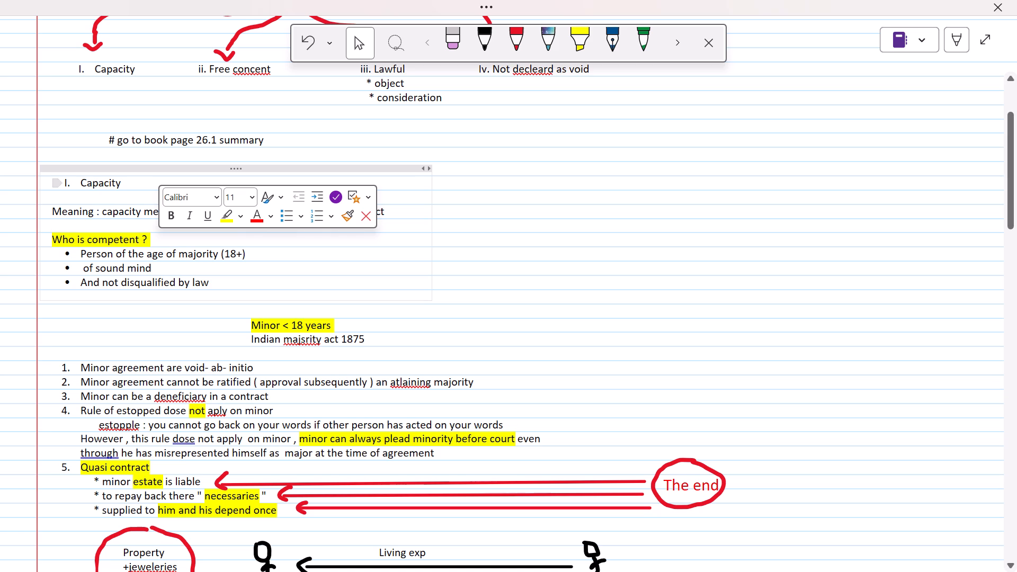
pyautogui.doubleClick(69, 212)
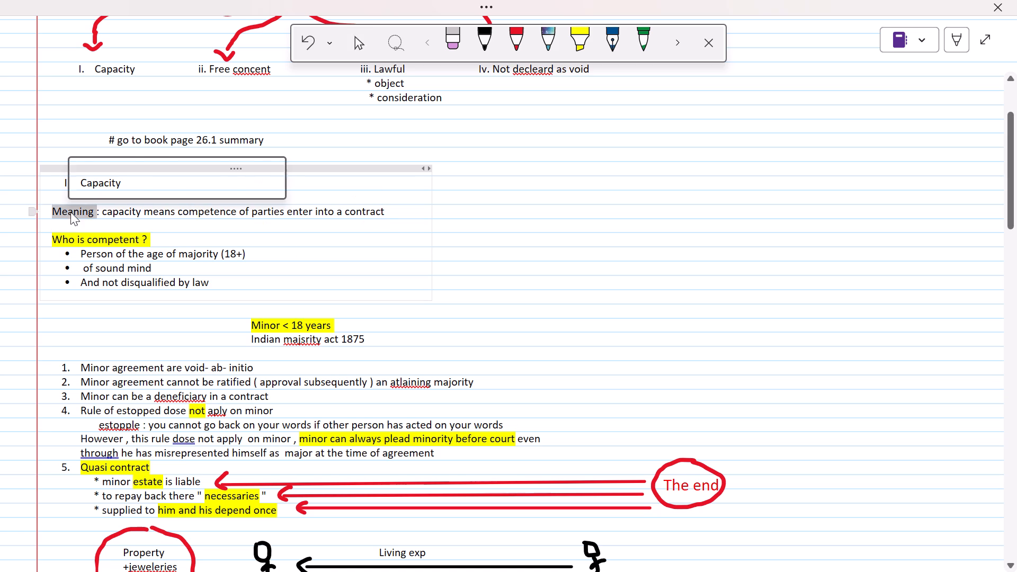
pyautogui.click(142, 193)
pyautogui.scroll(2, 122, 204)
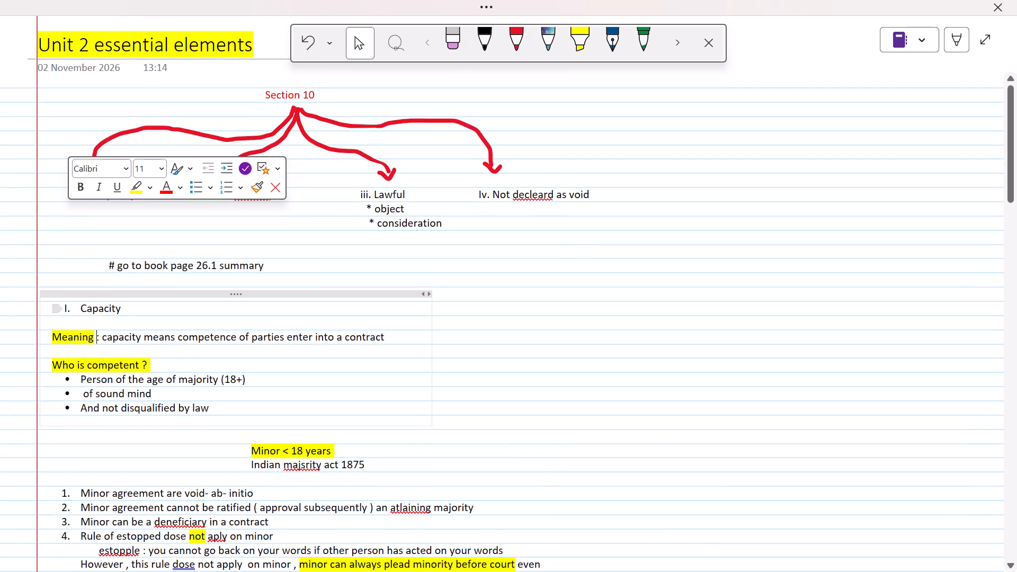
pyautogui.doubleClick(96, 306)
pyautogui.click(164, 275)
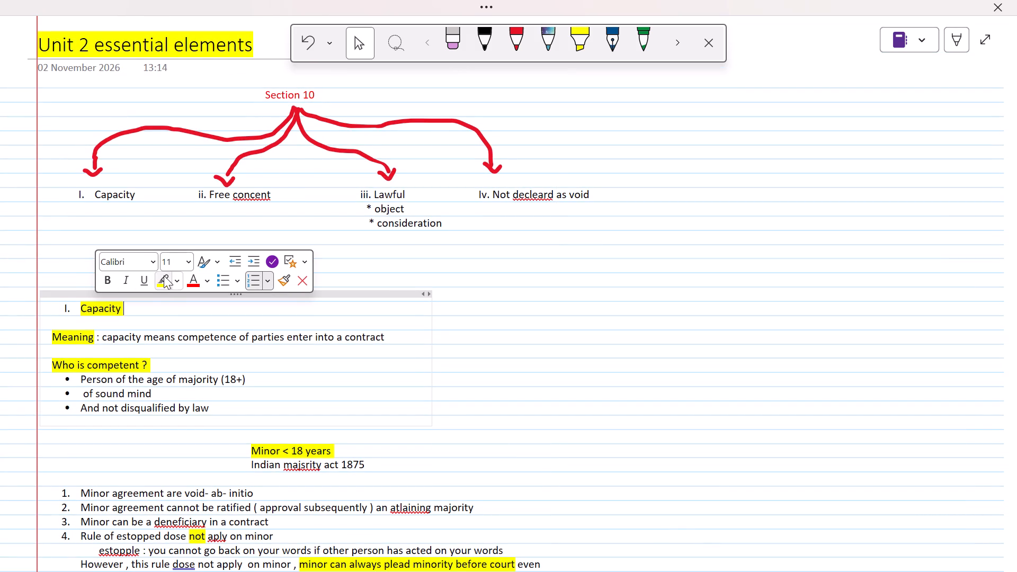
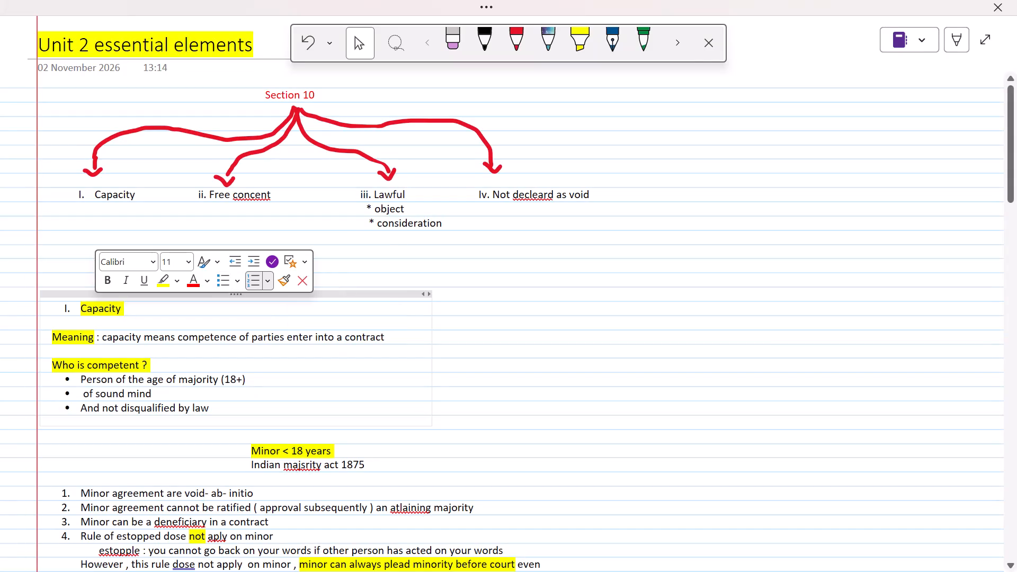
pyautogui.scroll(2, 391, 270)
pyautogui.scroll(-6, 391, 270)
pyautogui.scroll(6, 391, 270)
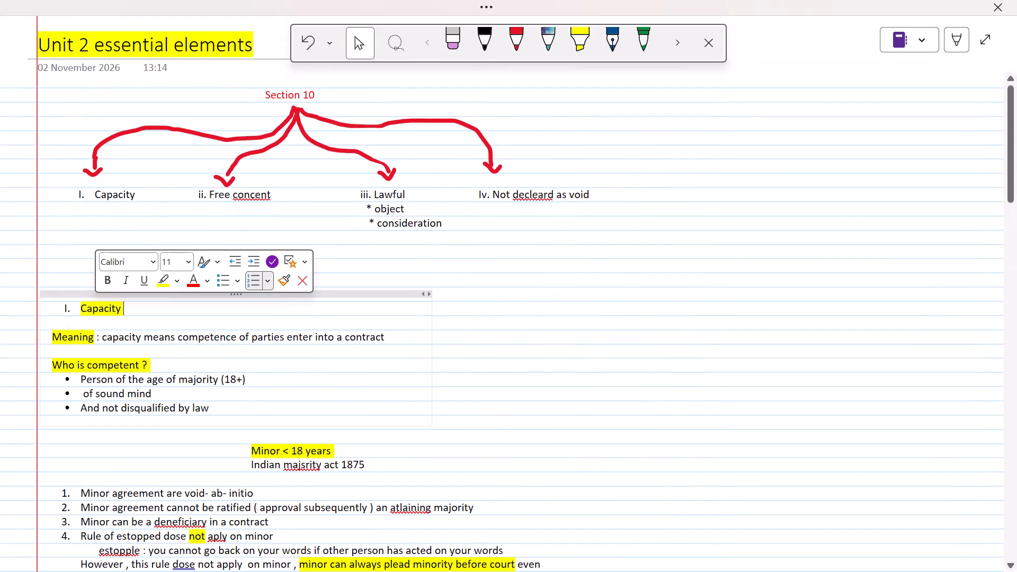
# Under the personal liability line in the summary chart, start a new line reading "Estate is liable ->".
pyautogui.scroll(-11, 384, 258)
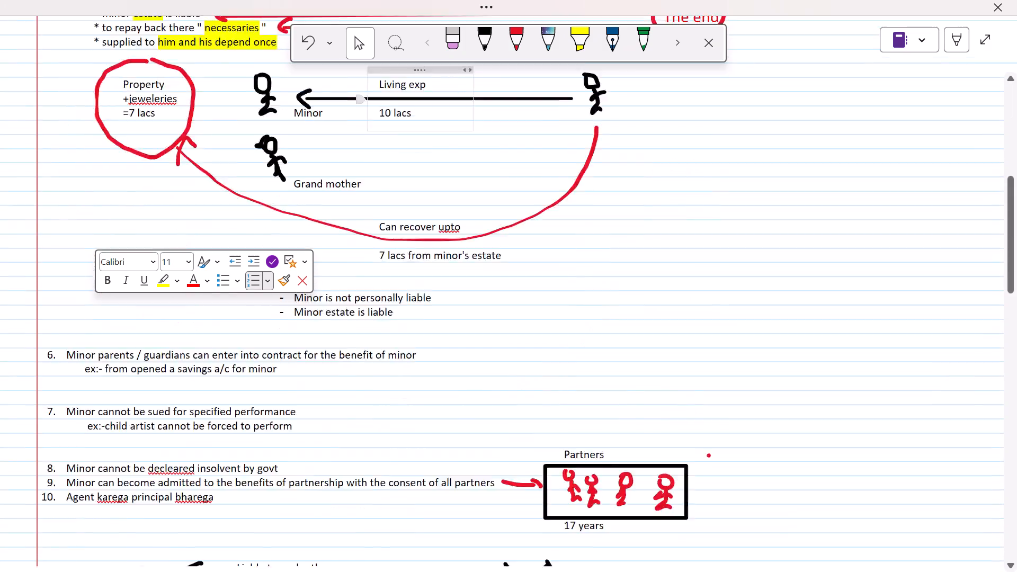
pyautogui.scroll(-3, 383, 255)
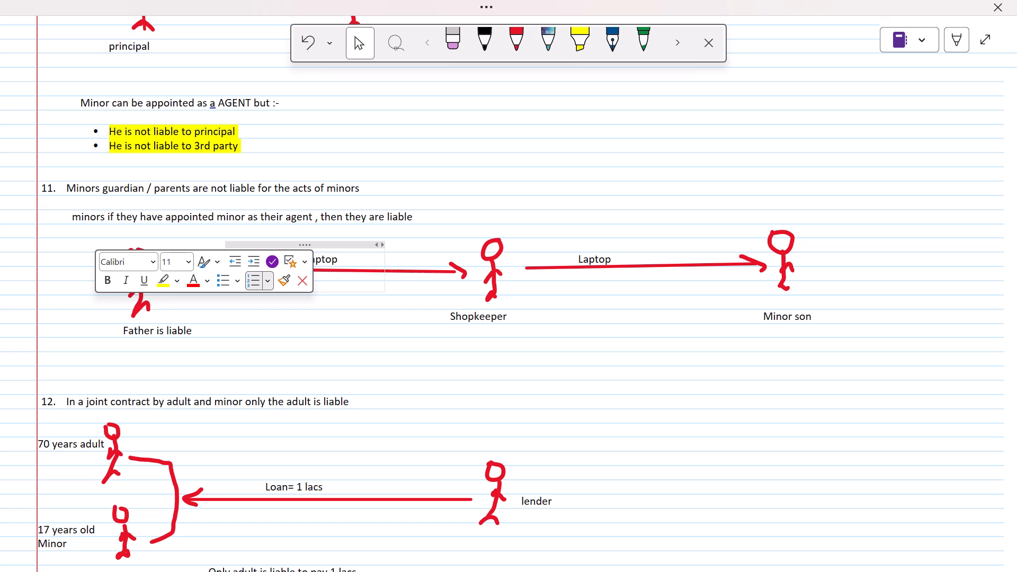
pyautogui.scroll(-8, 367, 241)
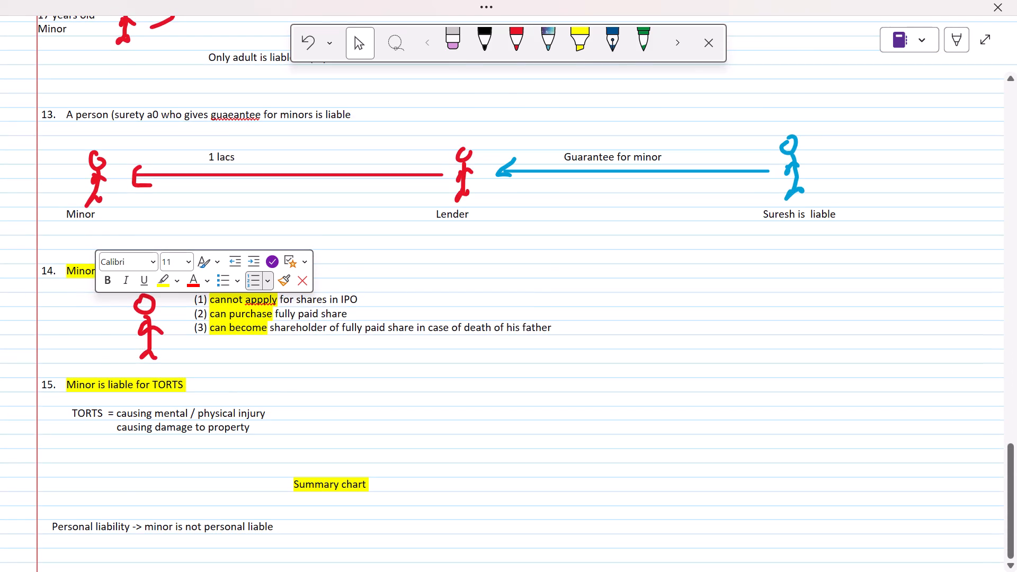
pyautogui.scroll(-2, 367, 241)
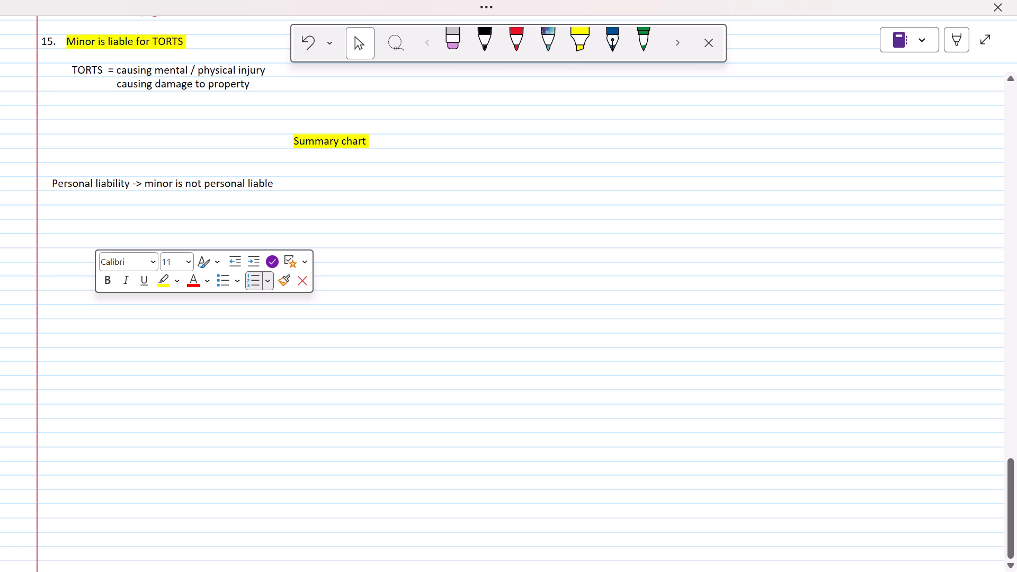
pyautogui.rightClick(306, 244)
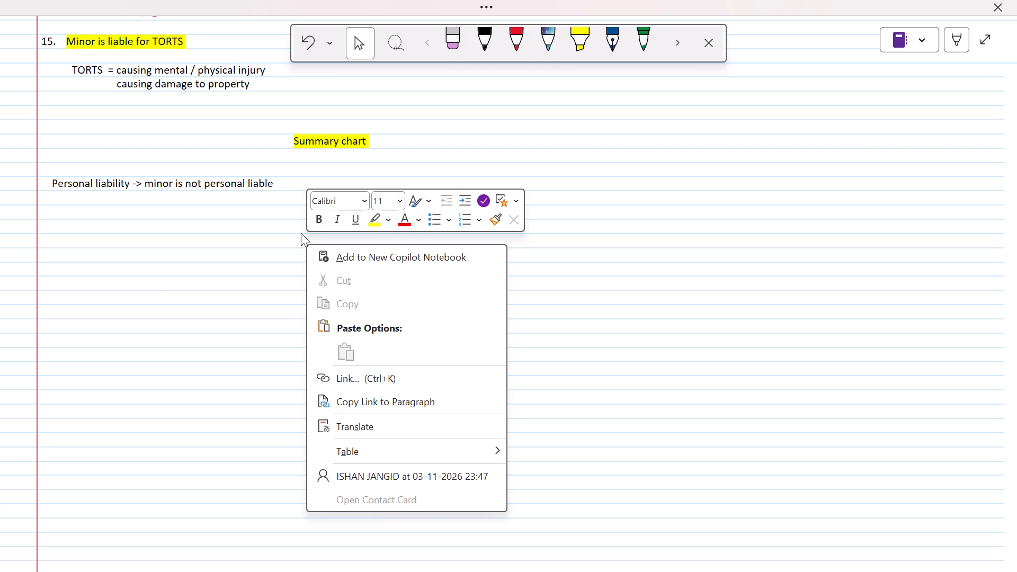
pyautogui.click(245, 256)
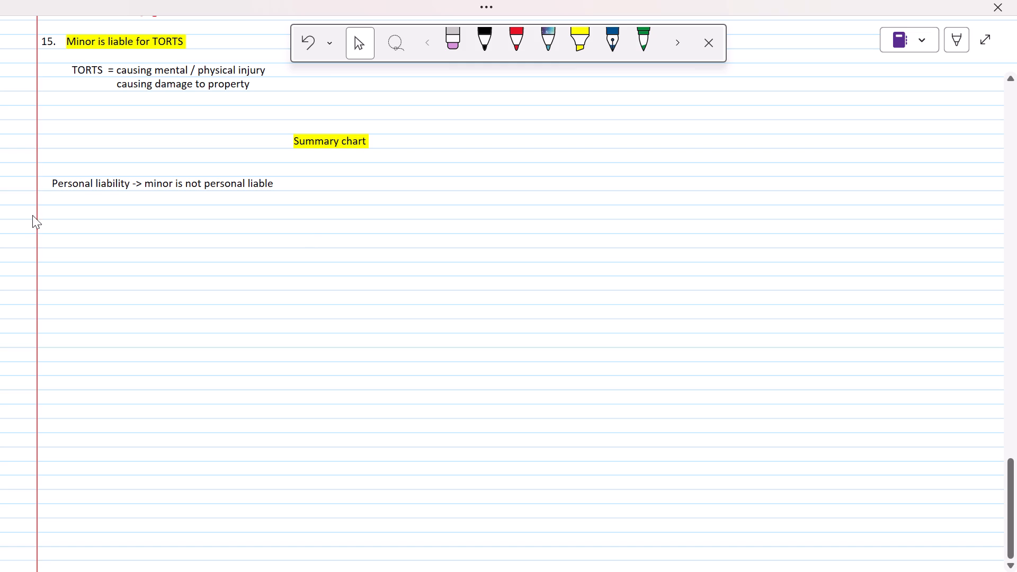
pyautogui.click(53, 211)
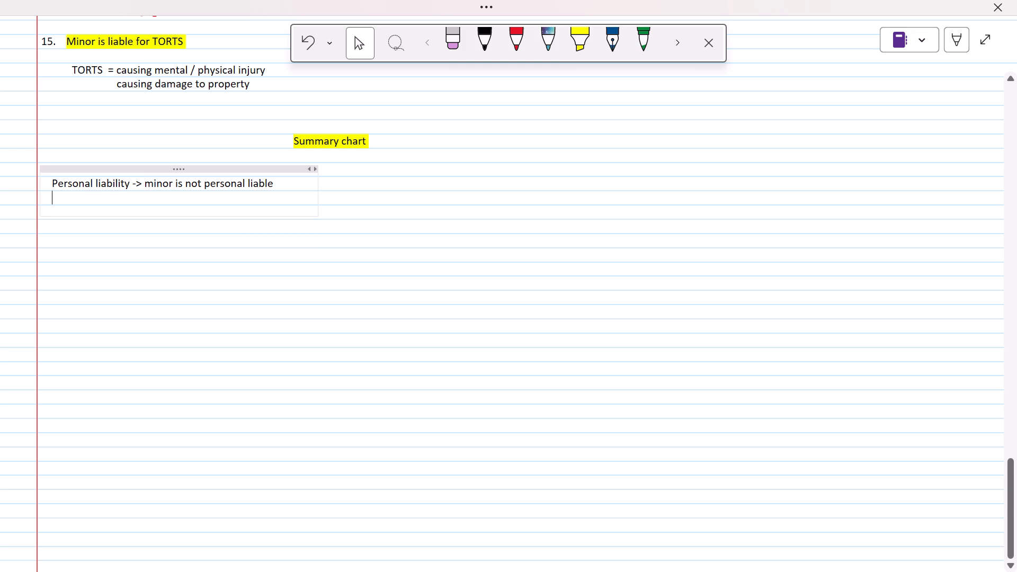
pyautogui.write('estate')
pyautogui.press('space')
pyautogui.write('is liable')
pyautogui.press('space')
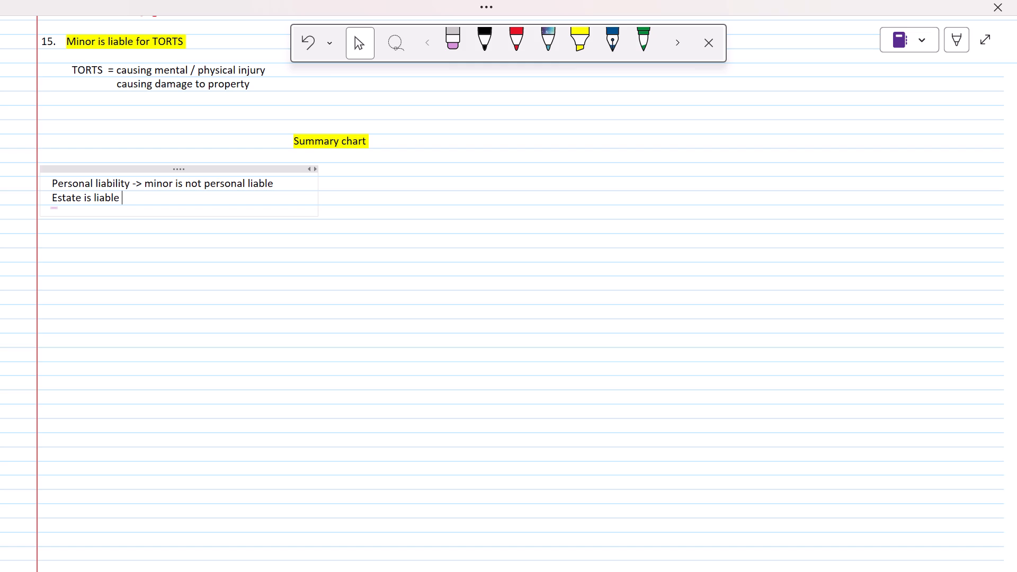
pyautogui.press('-')
pyautogui.hotkey('shift', '>')
pyautogui.press('space')
# Continue the estate line with "in case of quasi contract".
pyautogui.write('in case')
pyautogui.press('space')
pyautogui.write('of')
pyautogui.press('space')
pyautogui.press('q')
pyautogui.write('uasi')
pyautogui.press('space')
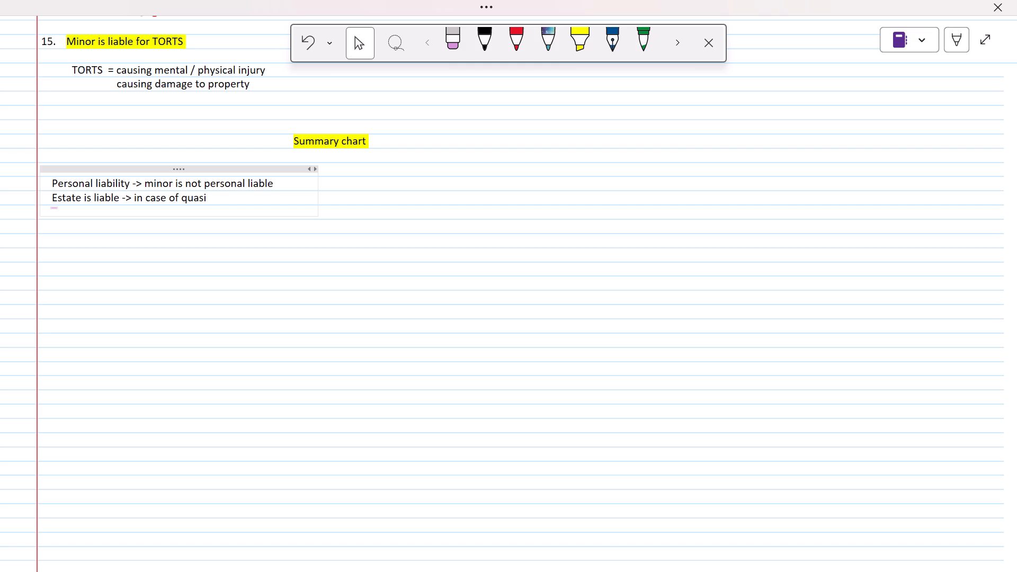
pyautogui.write('co')
pyautogui.write('ntracr')
pyautogui.press('BackSpace')
pyautogui.write('t')
pyautogui.press('space')
# Extend the estate line after "quasi contract" with "a person who supplies".
pyautogui.write('appp')
pyautogui.press('BackSpace')
pyautogui.press('BackSpace')
pyautogui.press('BackSpace')
pyautogui.press('space')
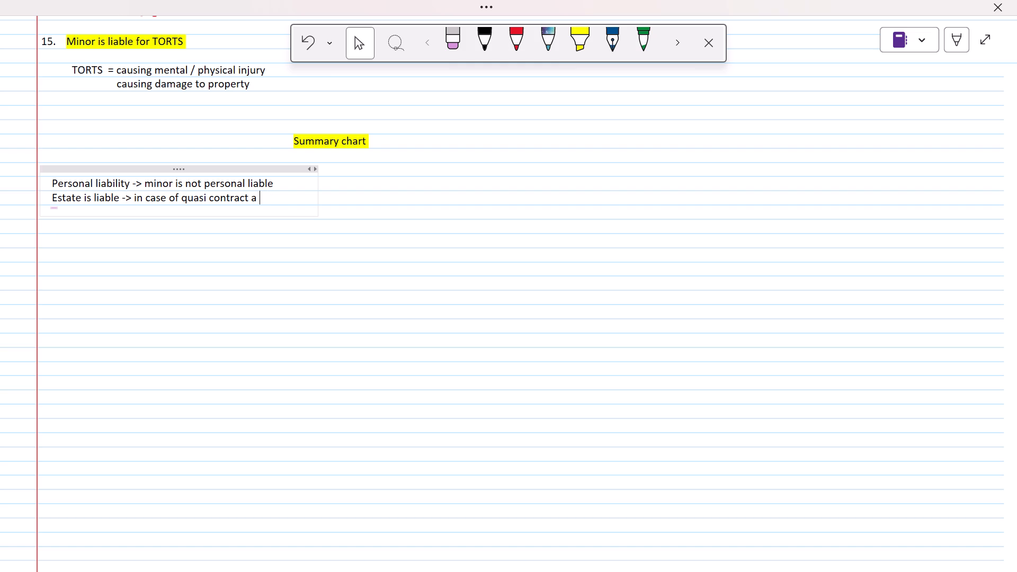
pyautogui.write('person')
pyautogui.press('space')
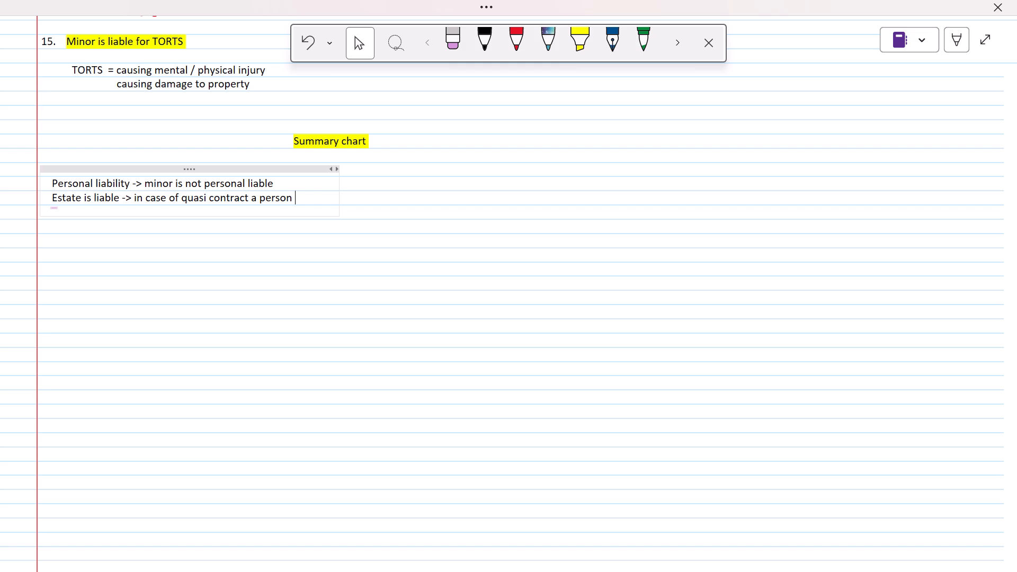
pyautogui.press('space')
pyautogui.press('BackSpace')
pyautogui.write('who s')
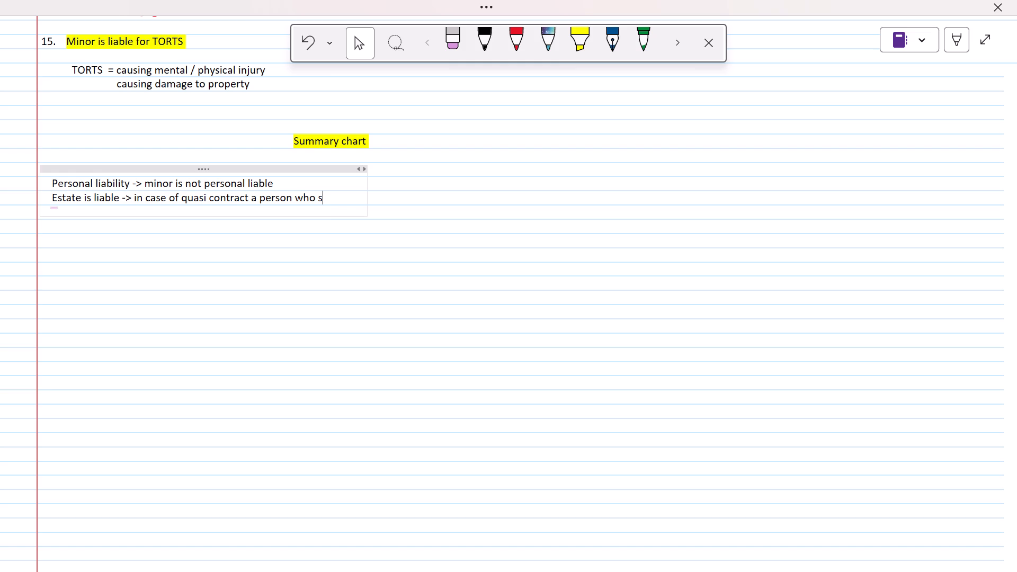
pyautogui.write('uppki')
pyautogui.press('BackSpace')
pyautogui.press('BackSpace')
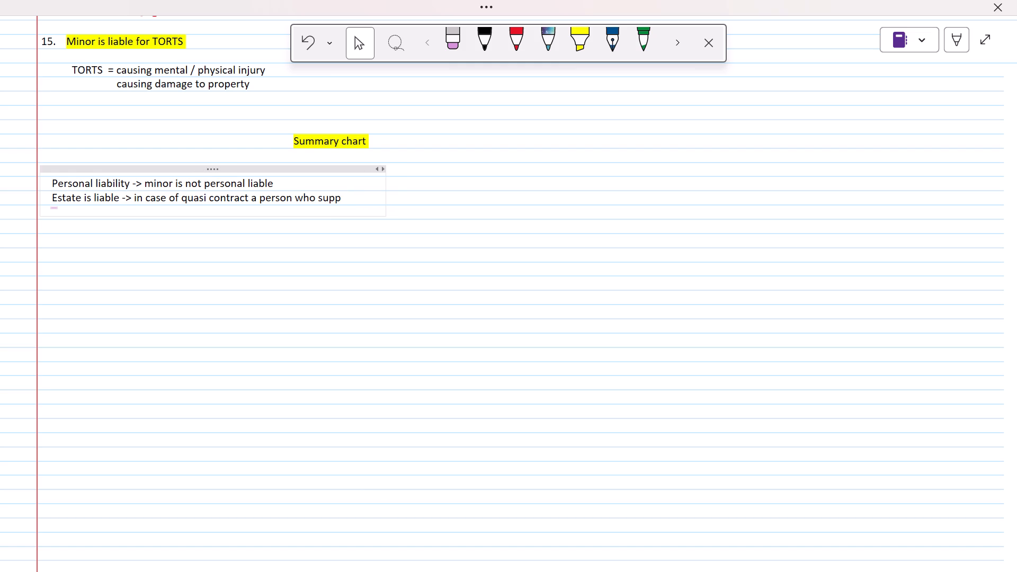
pyautogui.write('lis')
pyautogui.press('space')
pyautogui.press('BackSpace')
pyautogui.press('BackSpace')
pyautogui.write('es')
pyautogui.press('space')
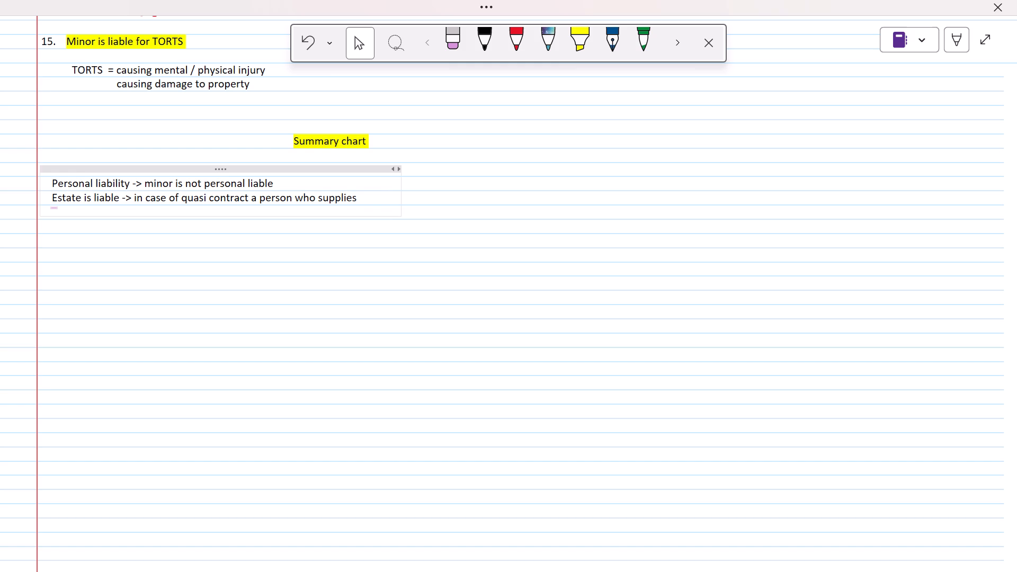
# Continue the estate line with "" necessaries" to minor / dependent can recover".
pyautogui.write('" nec')
pyautogui.press('e')
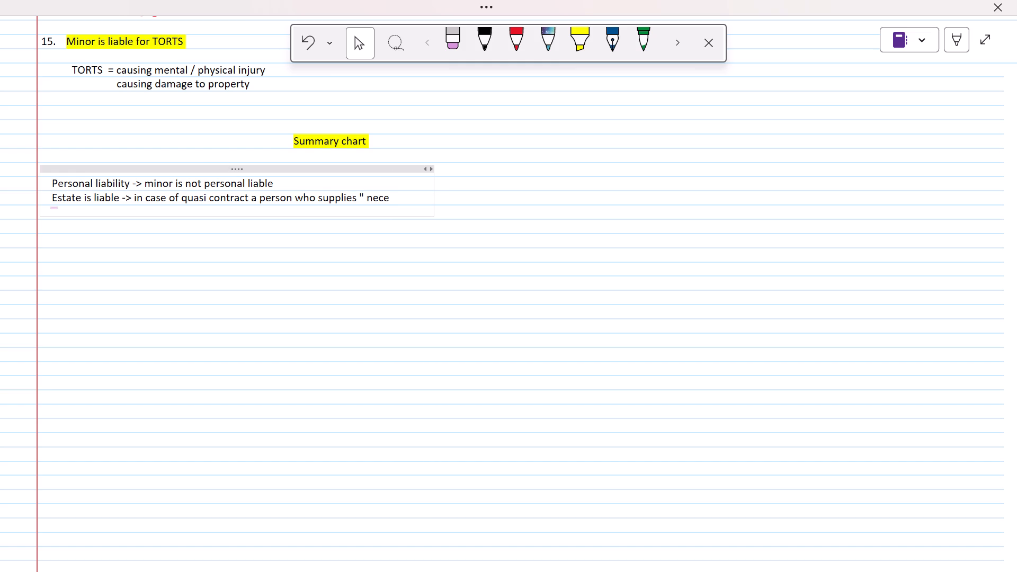
pyautogui.write('ss')
pyautogui.write('aries')
pyautogui.write('"')
pyautogui.press('space')
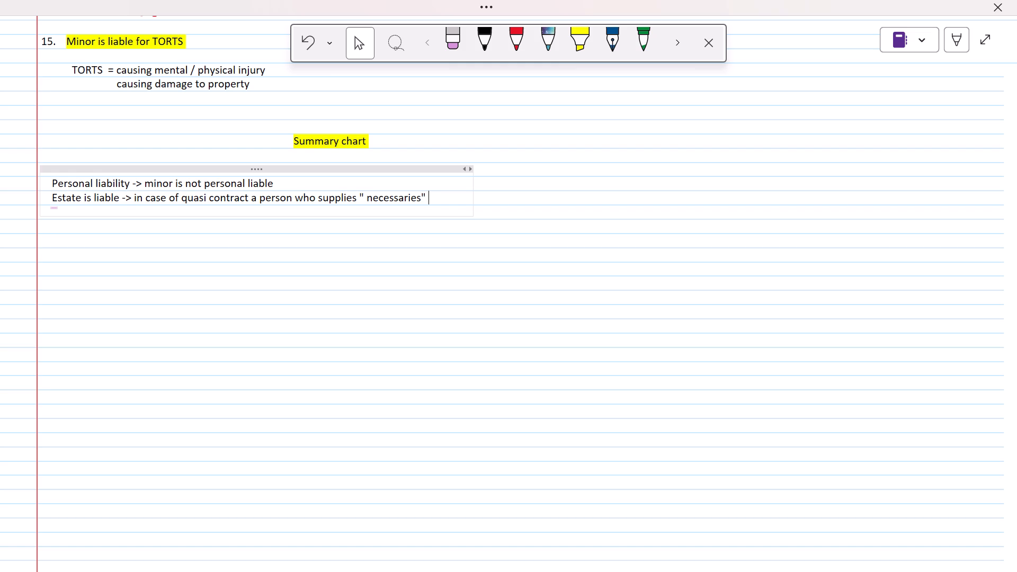
pyautogui.write('to minor')
pyautogui.press('space')
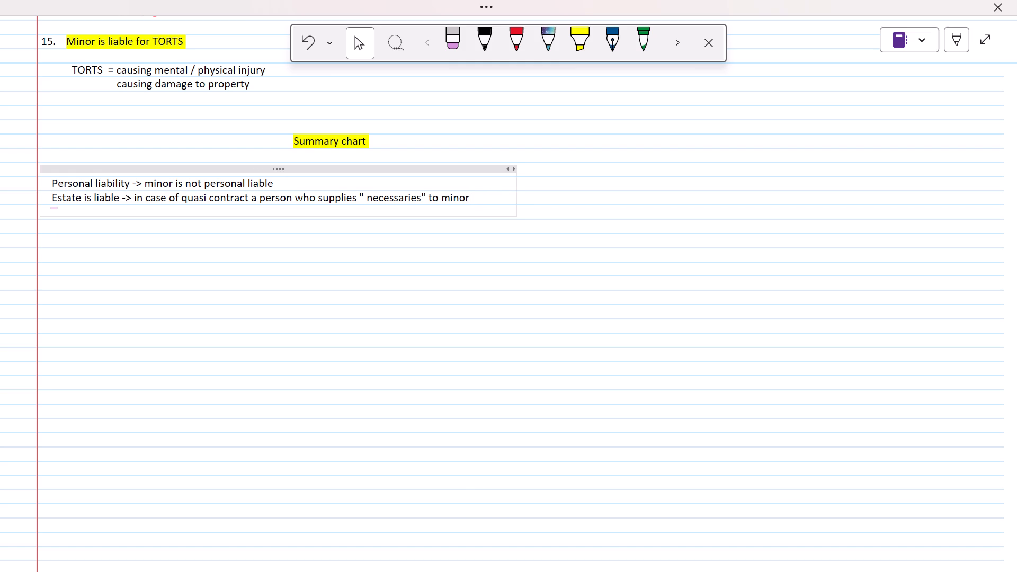
pyautogui.write('/')
pyautogui.press('space')
pyautogui.write('dependent')
pyautogui.press('space')
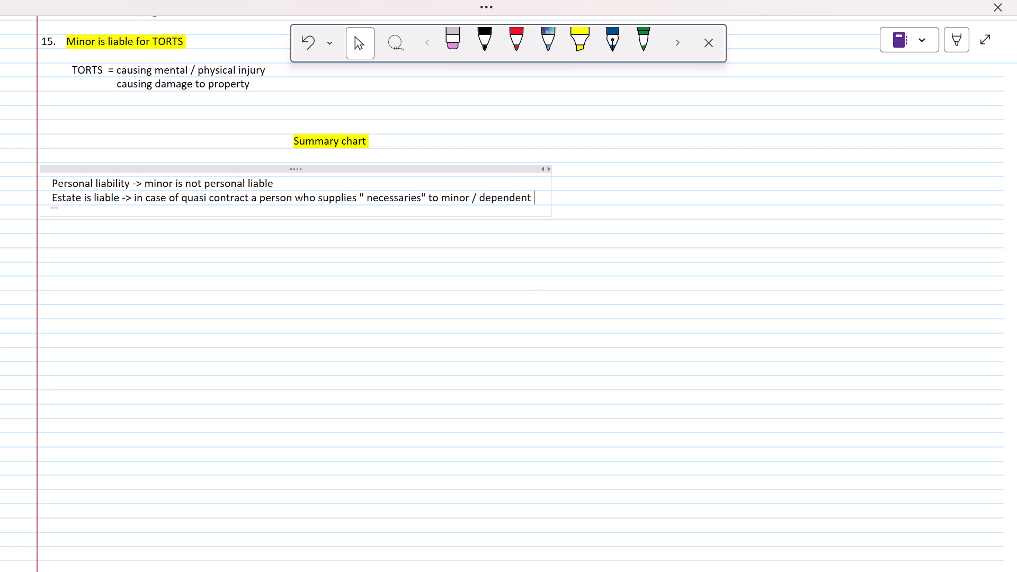
pyautogui.write('can')
pyautogui.press('space')
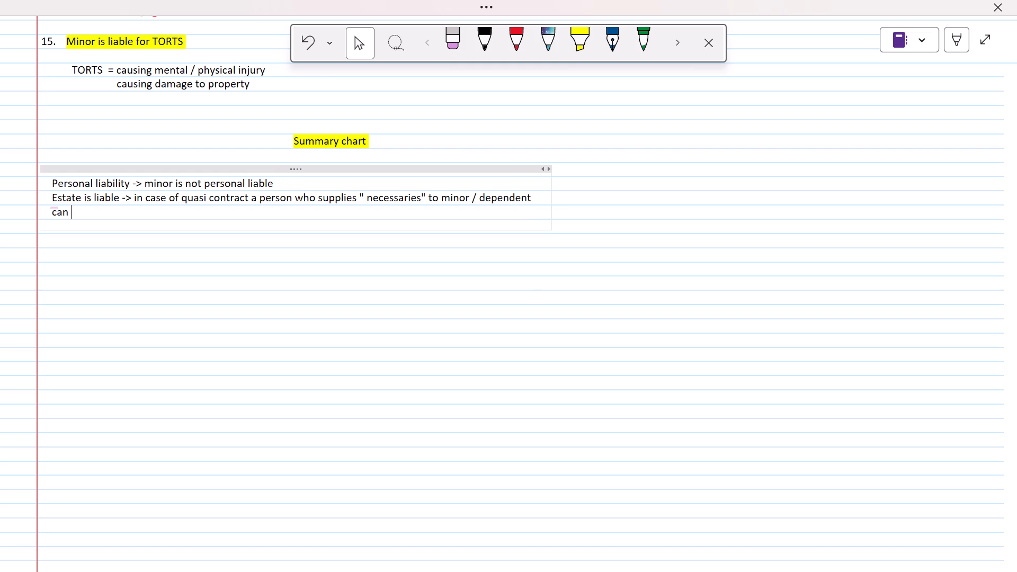
pyautogui.write('recover')
pyautogui.press('space')
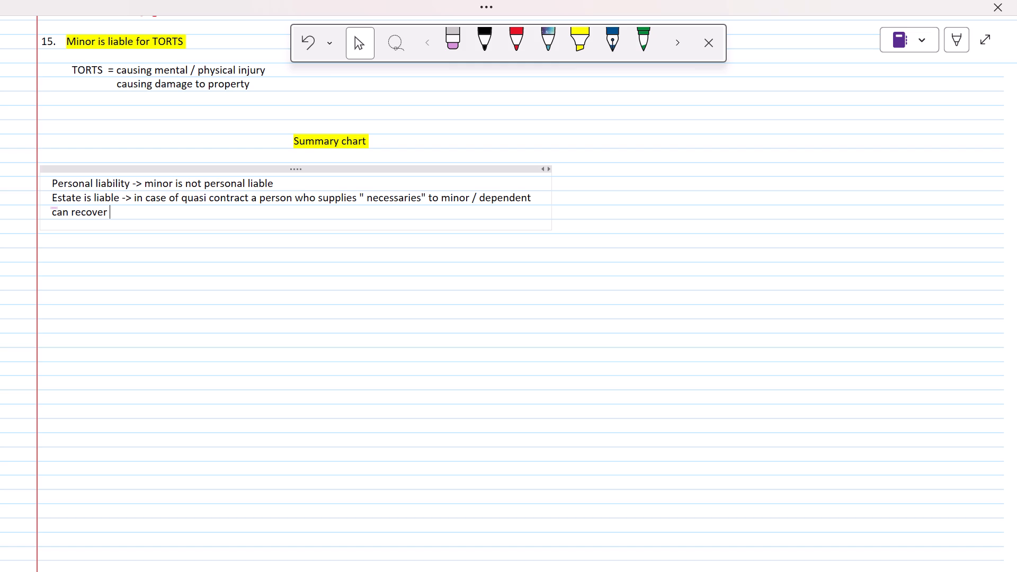
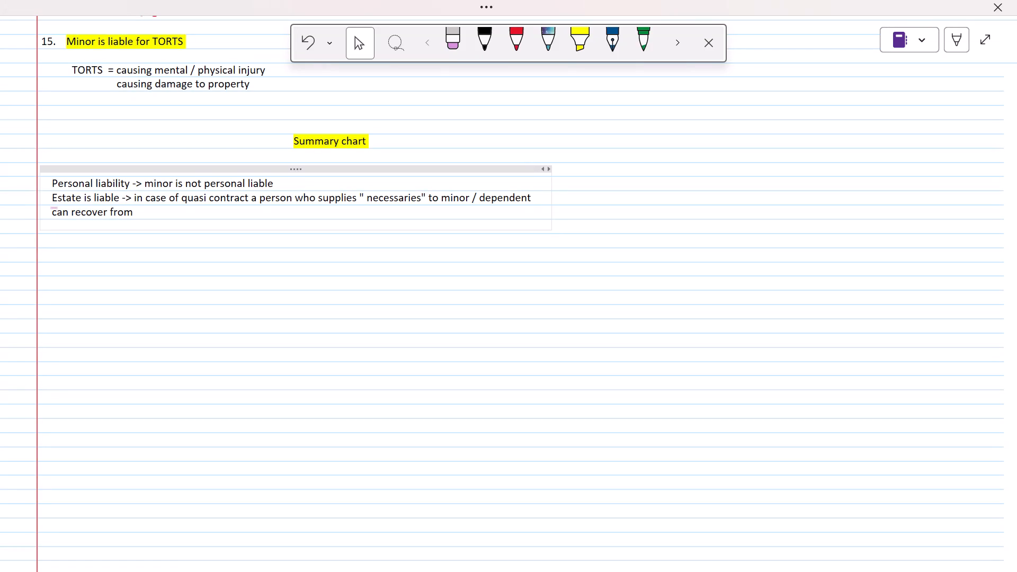
# Complete the estate line in the summary chart with "minors estate only" after "can recover from".
pyautogui.write('miors')
pyautogui.press('space')
pyautogui.write('==')
pyautogui.press('BackSpace')
pyautogui.press('BackSpace')
pyautogui.press('BackSpace')
pyautogui.press('BackSpace')
pyautogui.press('BackSpace')
pyautogui.press('BackSpace')
pyautogui.press('o')
pyautogui.press('BackSpace')
pyautogui.write('nors')
pyautogui.press('space')
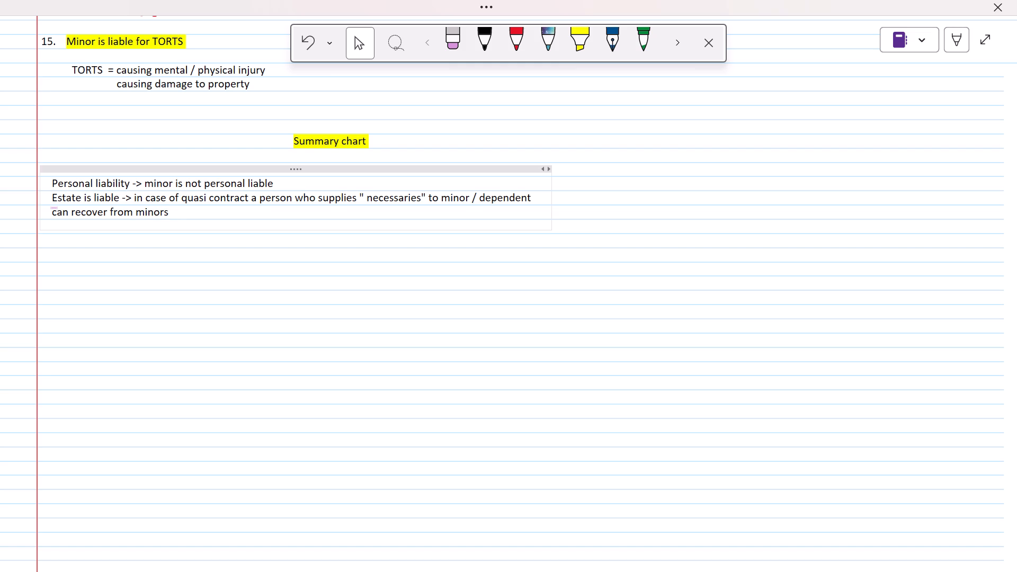
pyautogui.write('estate')
pyautogui.press('space')
pyautogui.write('only')
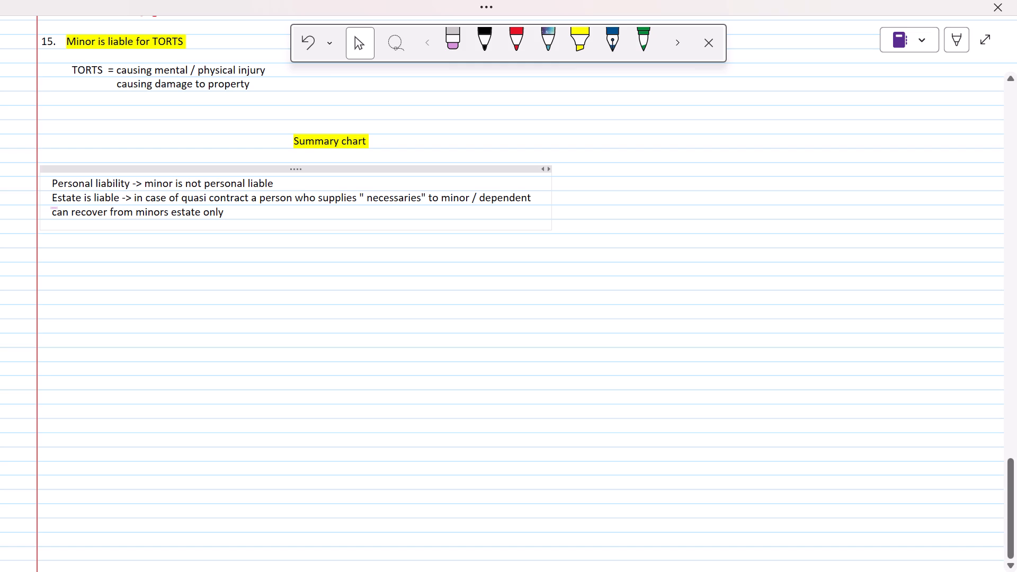
# Leave a blank line below the estate entry and start a new line reading "Liability to return the goods".
pyautogui.click(52, 241)
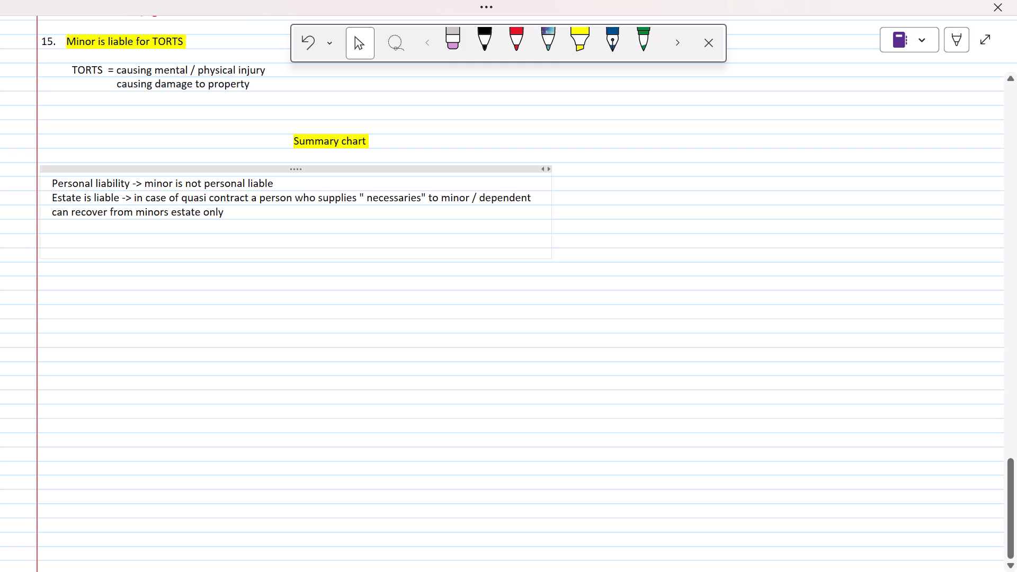
pyautogui.write('liab')
pyautogui.write('ility')
pyautogui.press('space')
pyautogui.write('t')
pyautogui.press('space')
pyautogui.press('BackSpace')
pyautogui.write('o retu')
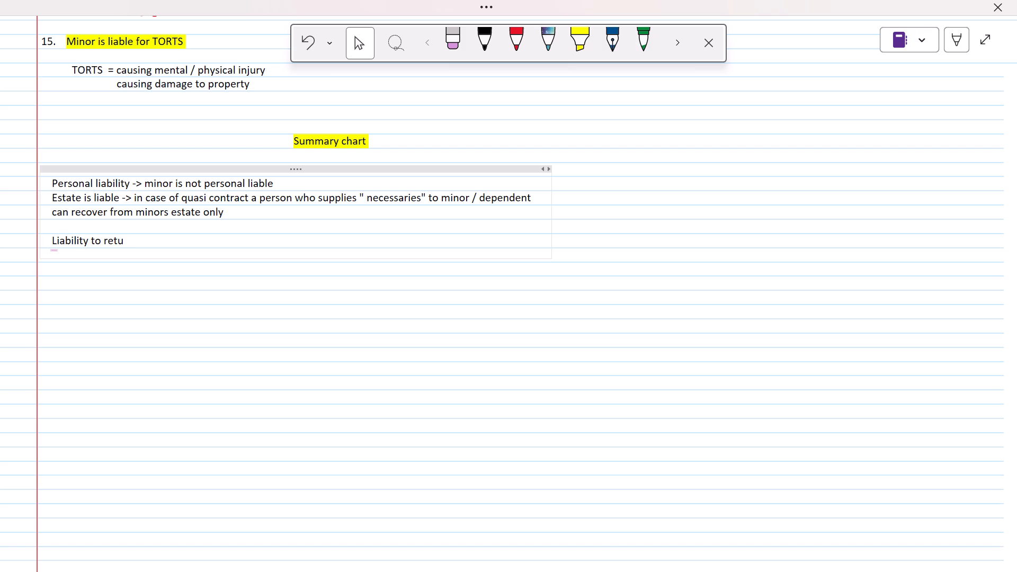
pyautogui.write('rn')
pyautogui.press('space')
pyautogui.write('the goods')
pyautogui.press('space')
# Continue the liability line with "purchased on credit ->".
pyautogui.press('p')
pyautogui.write('urcha')
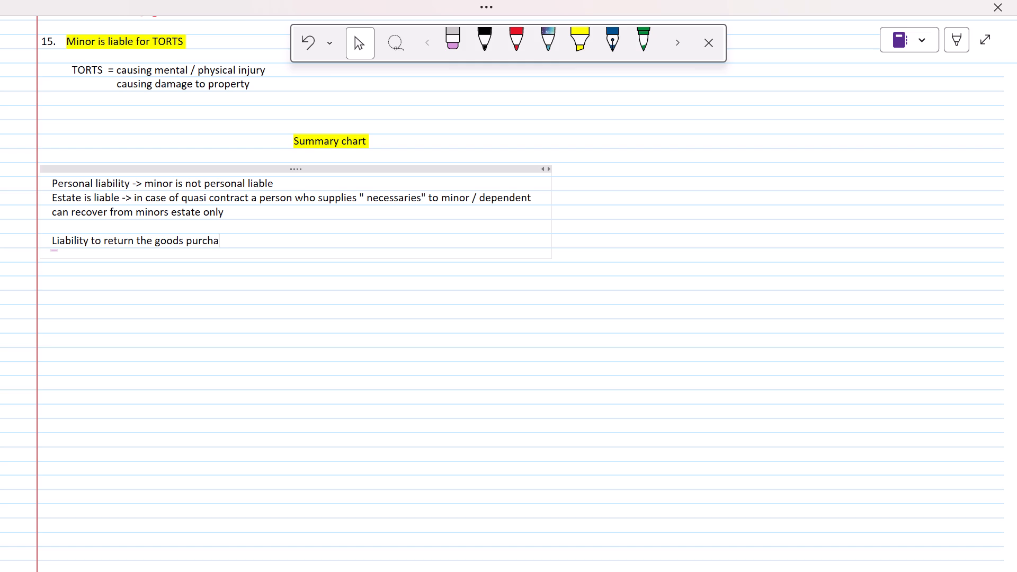
pyautogui.write('sed on credit')
pyautogui.press('space')
pyautogui.write('-.')
pyautogui.press('BackSpace')
pyautogui.write('>')
pyautogui.press('space')
# After the arrow on the liability line, add "minor is liable to return the".
pyautogui.write('mino')
pyautogui.press('BackSpace')
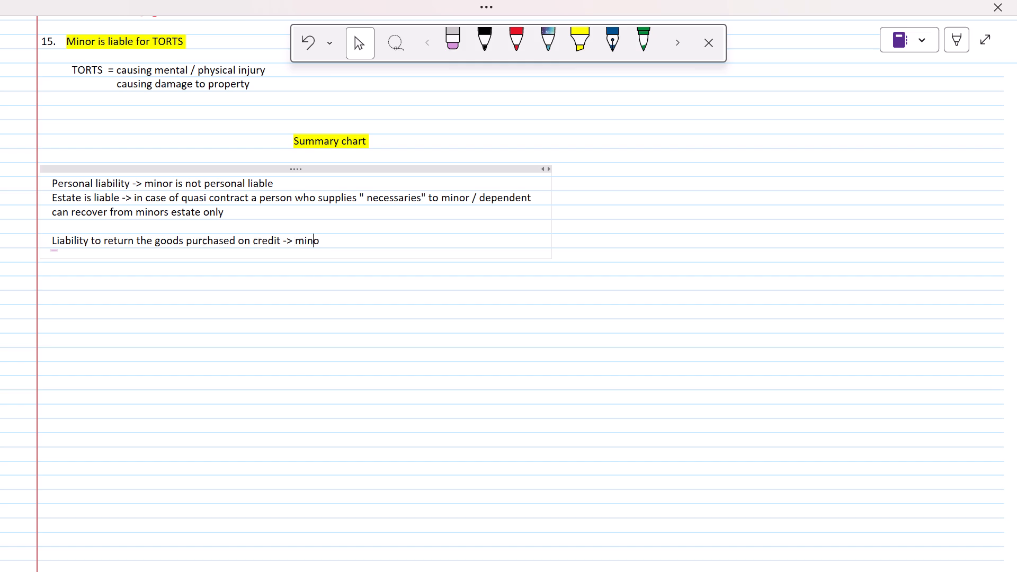
pyautogui.write('r')
pyautogui.press('space')
pyautogui.press('BackSpace')
pyautogui.press('BackSpace')
pyautogui.write('or')
pyautogui.press('space')
pyautogui.write('is liable to re')
pyautogui.write('turn')
pyautogui.press('space')
pyautogui.write('teh=')
pyautogui.press('BackSpace')
pyautogui.press('space')
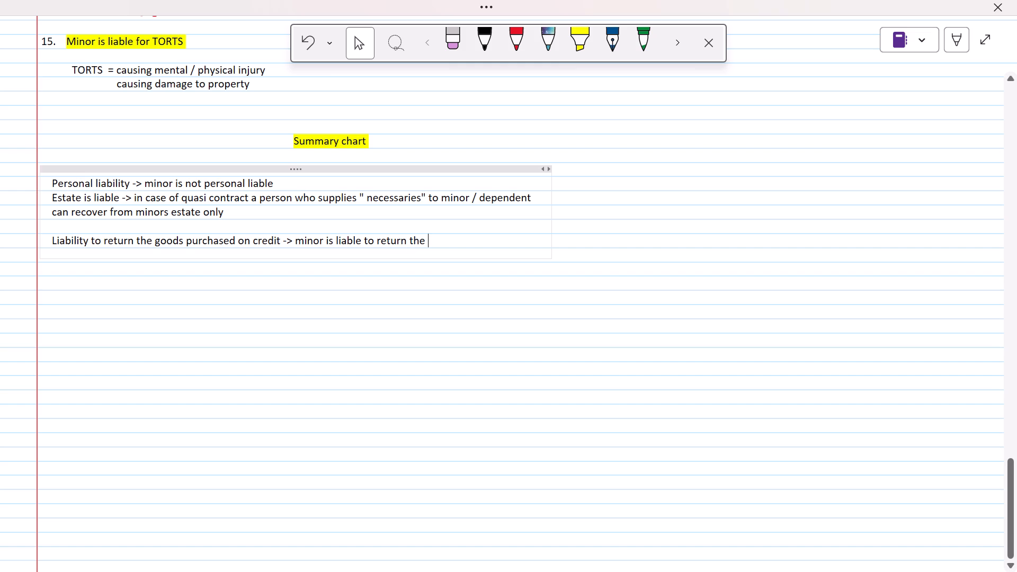
# Finish the liability line with "goods whether it is :-".
pyautogui.write('goood')
pyautogui.press('space')
pyautogui.press('BackSpace')
pyautogui.press('s')
pyautogui.press('BackSpace')
pyautogui.press('BackSpace')
pyautogui.press('BackSpace')
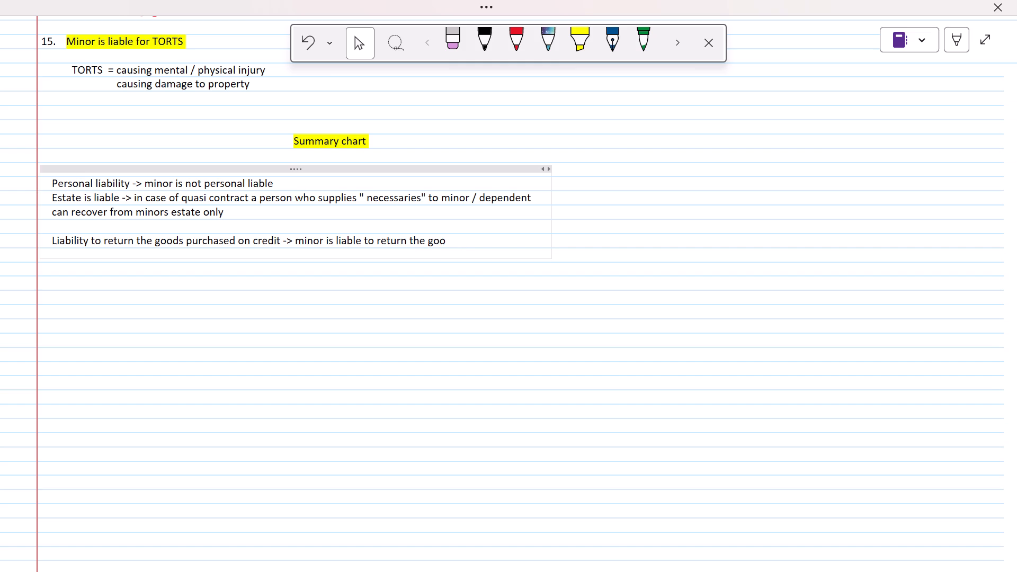
pyautogui.write('ds')
pyautogui.press('space')
pyautogui.write('whether')
pyautogui.press('space')
pyautogui.write('it is :-')
pyautogui.press('space')
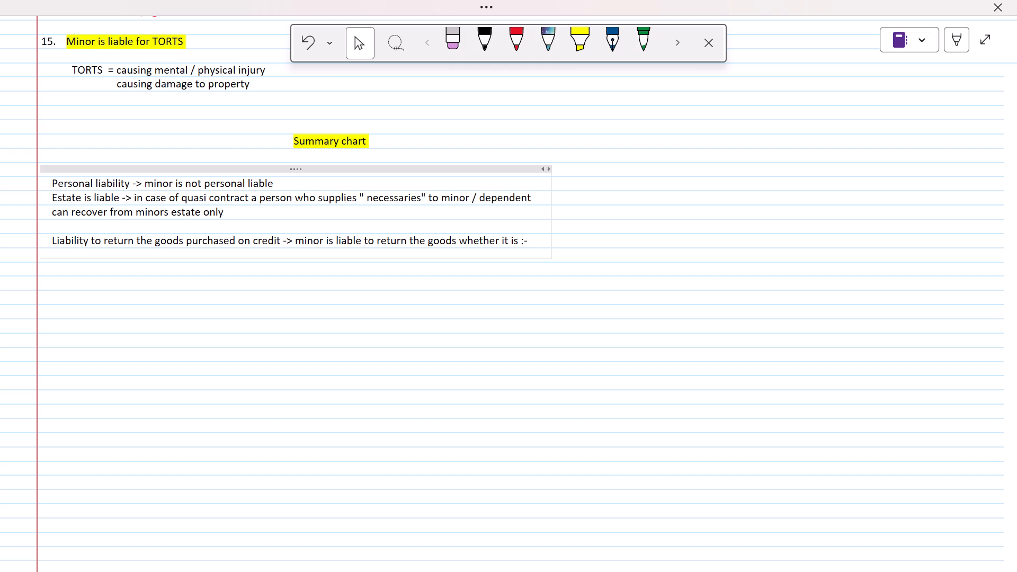
# Below the liability line, add an indented sub-point under the text after the arrow reading "* necessaries ( laptop for education )".
pyautogui.press('Return')
pyautogui.press('space')
pyautogui.press('space')
pyautogui.press('space')
pyautogui.press('space')
pyautogui.press('space')
pyautogui.press('space')
pyautogui.press('space')
pyautogui.press('space')
pyautogui.press('space')
pyautogui.press('space')
pyautogui.press('space')
pyautogui.press('space')
pyautogui.press('space')
pyautogui.press('space')
pyautogui.press('space')
pyautogui.press('space')
pyautogui.press('space')
pyautogui.press('space')
pyautogui.press('space')
pyautogui.press('space')
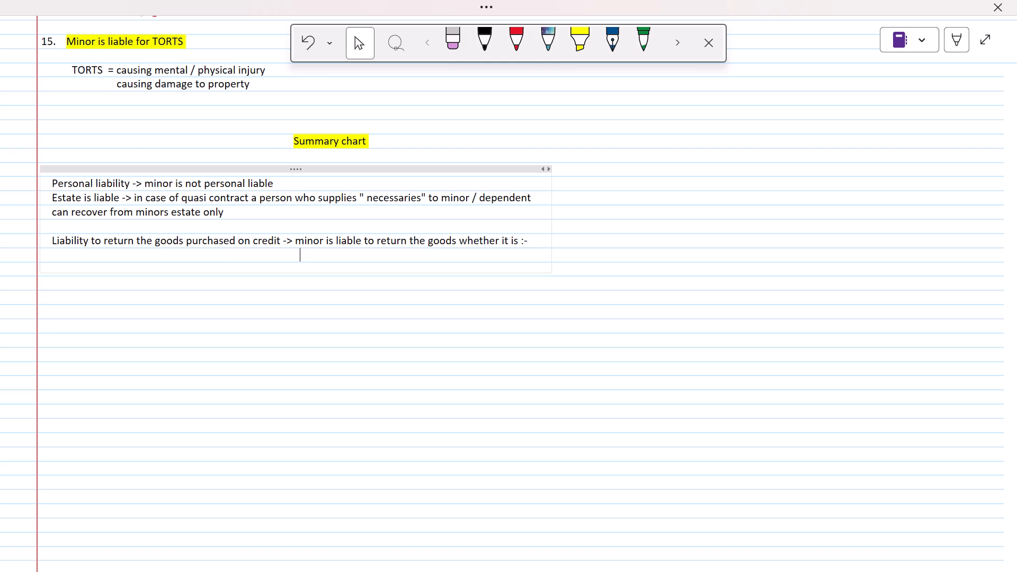
pyautogui.write('*')
pyautogui.press('space')
pyautogui.write('ne')
pyautogui.write('cesso')
pyautogui.press('BackSpace')
pyautogui.write('aries')
pyautogui.press('space')
pyautogui.write('( laptop')
pyautogui.press('space')
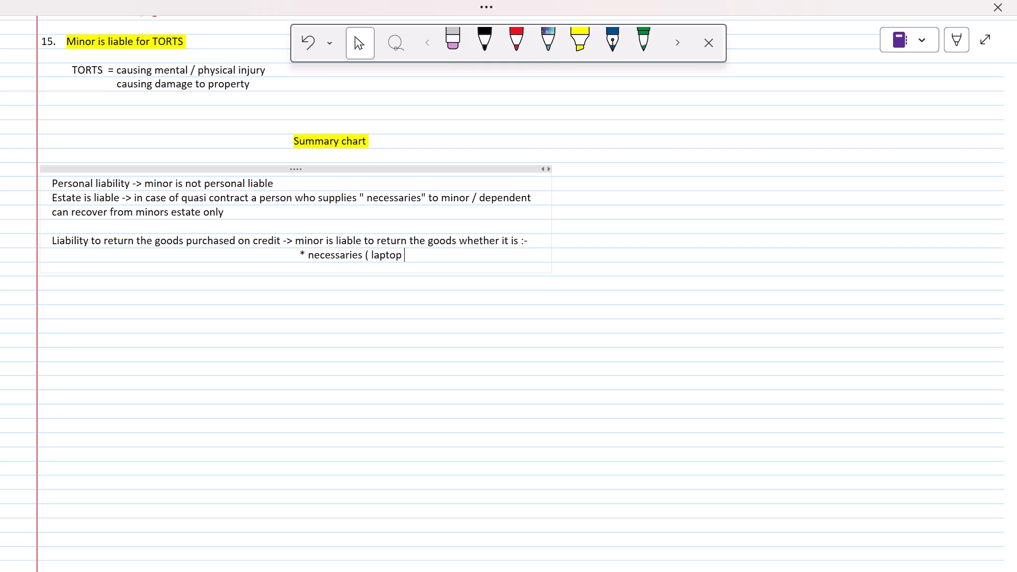
pyautogui.write('for education')
pyautogui.press('space')
pyautogui.write(')')
pyautogui.press('space')
# Add a second sub-point aligned beneath the necessaries one, reading "* luxuries ( laptop for gaming )".
pyautogui.press('Return')
pyautogui.press('space')
pyautogui.press('space')
pyautogui.press('space')
pyautogui.press('space')
pyautogui.press('space')
pyautogui.press('space')
pyautogui.press('space')
pyautogui.press('space')
pyautogui.press('space')
pyautogui.press('space')
pyautogui.press('space')
pyautogui.press('space')
pyautogui.press('space')
pyautogui.press('space')
pyautogui.press('space')
pyautogui.press('space')
pyautogui.press('space')
pyautogui.press('space')
pyautogui.press('space')
pyautogui.press('space')
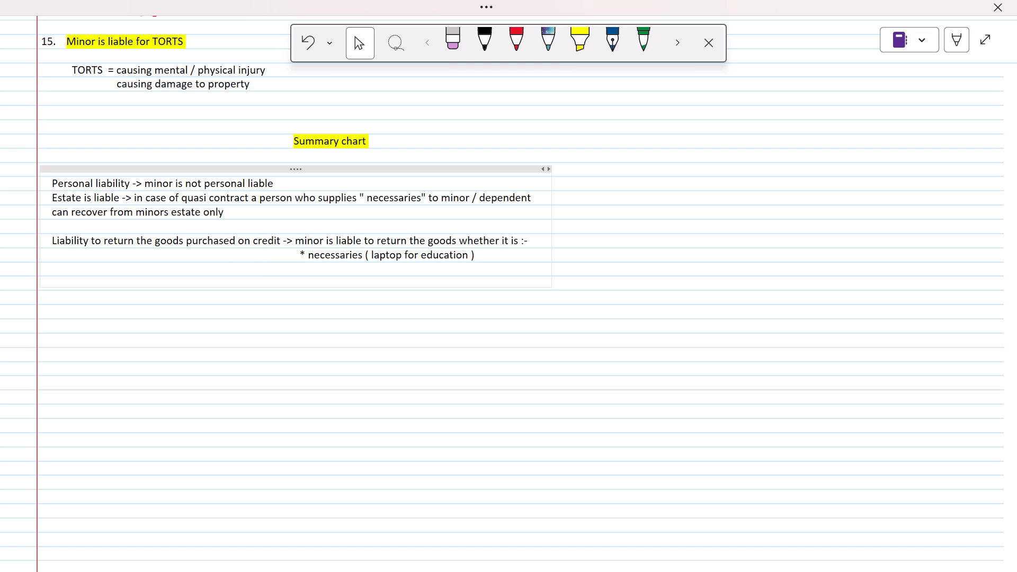
pyautogui.write('*')
pyautogui.press('space')
pyautogui.write('lu')
pyautogui.press('x')
pyautogui.write('uri')
pyautogui.write('es (')
pyautogui.press('space')
pyautogui.write('laptop')
pyautogui.press('space')
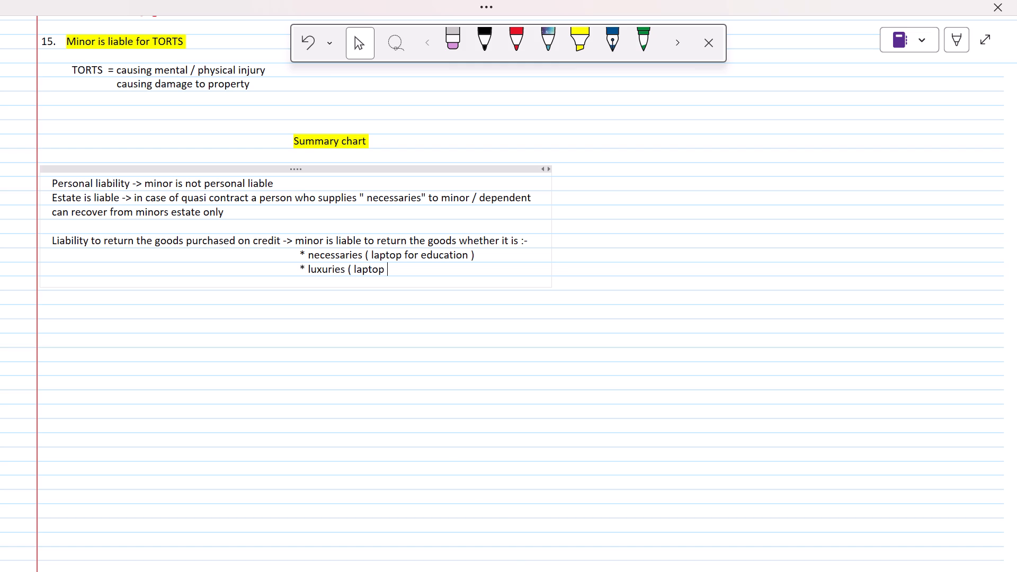
pyautogui.write('for gaming')
pyautogui.press('space')
pyautogui.hotkey('shift', ')')
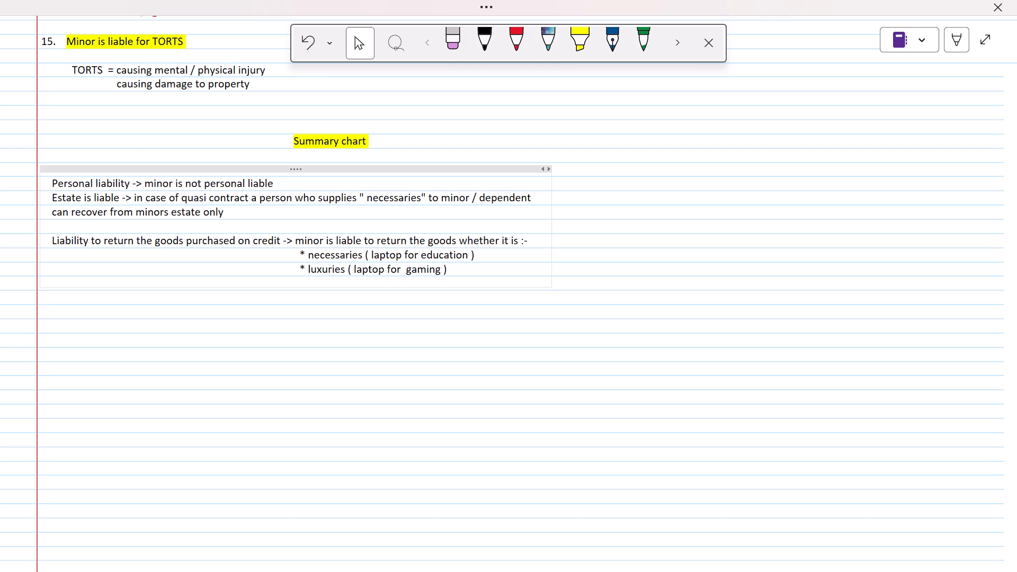
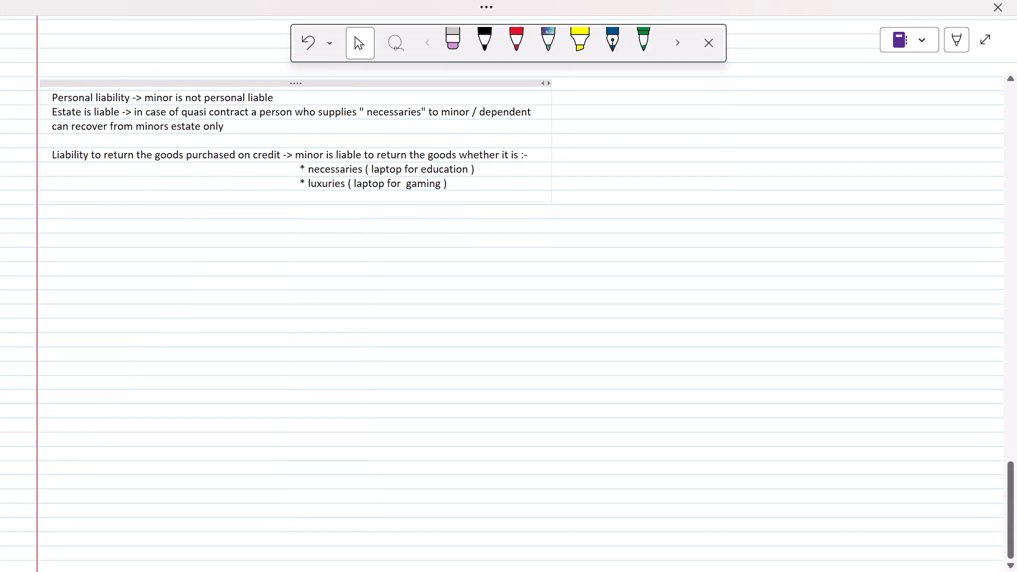
# Add the line "Q 2 3 4" below the luxuries sub-point.
pyautogui.click(52, 211)
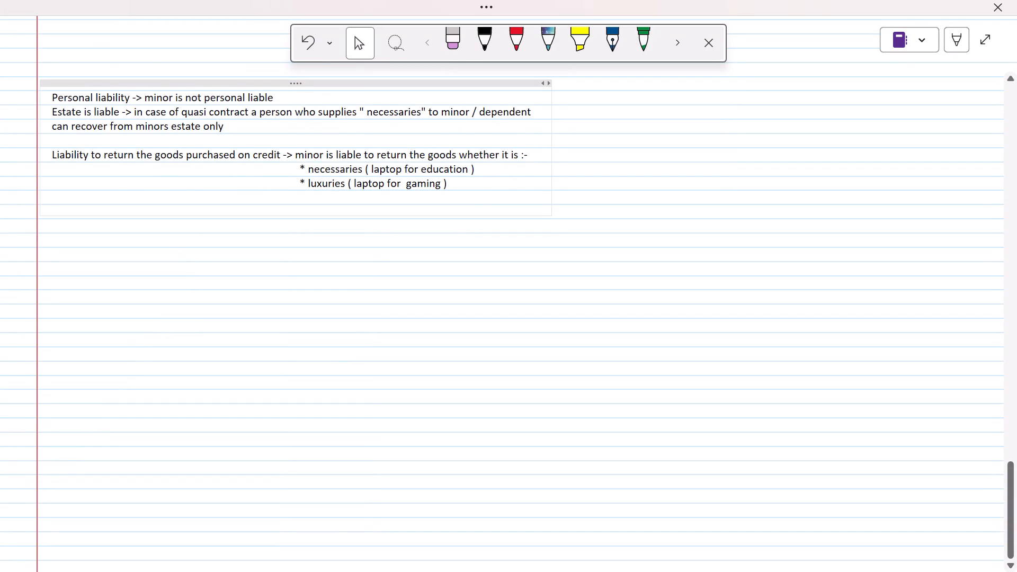
pyautogui.press('q')
pyautogui.press('space')
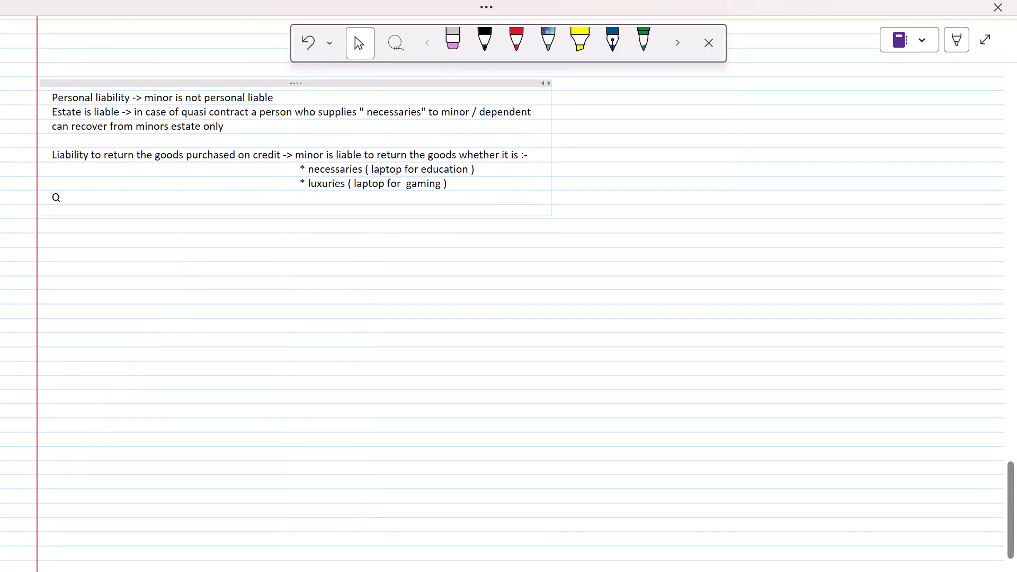
pyautogui.press('2')
pyautogui.press('space')
pyautogui.write('3')
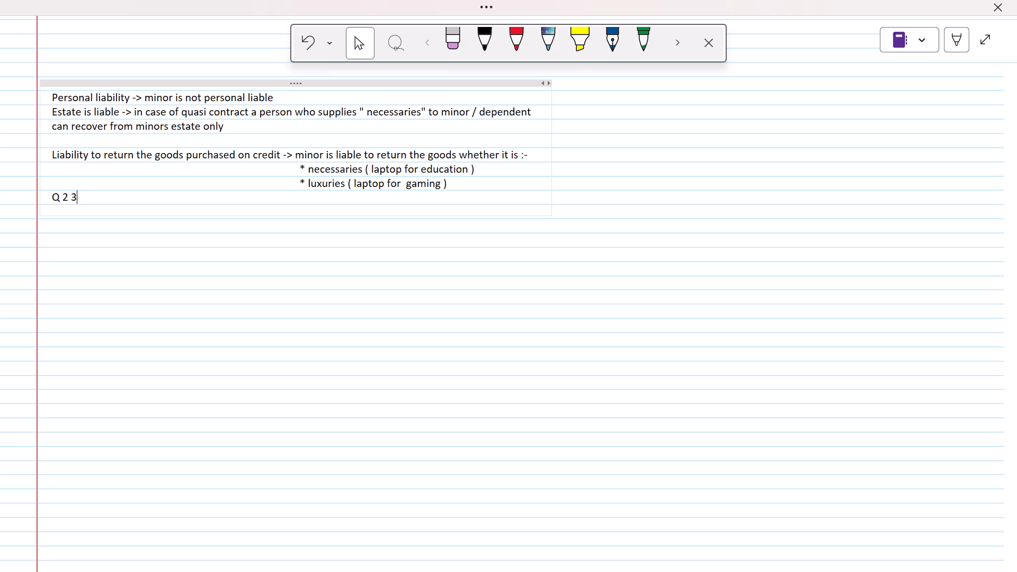
pyautogui.press('space')
pyautogui.write('4')
pyautogui.press('space')
# Add the heading "Unsound mind" as a separate text block centred beneath the liability notes.
pyautogui.click(235, 236)
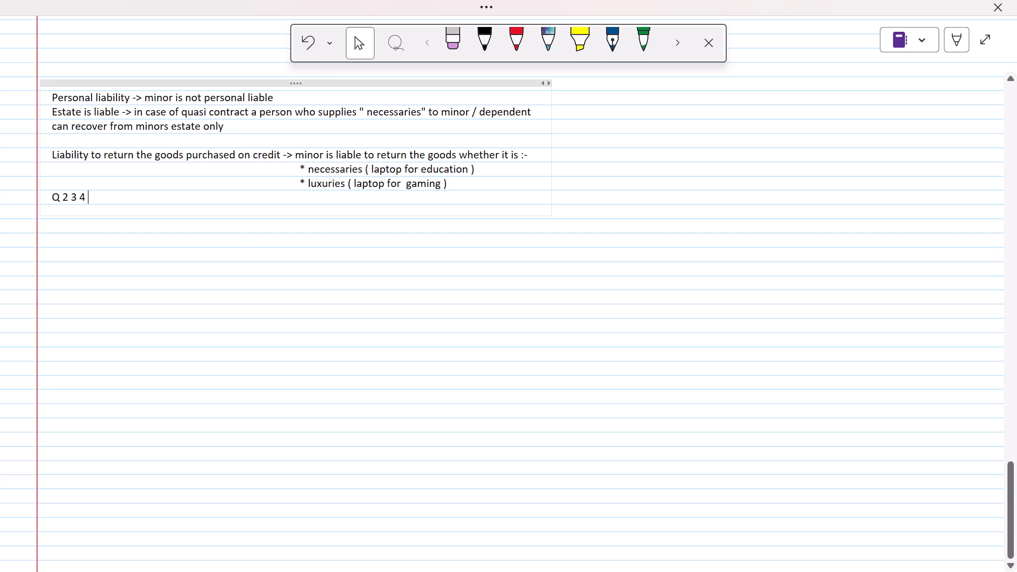
pyautogui.write('unso')
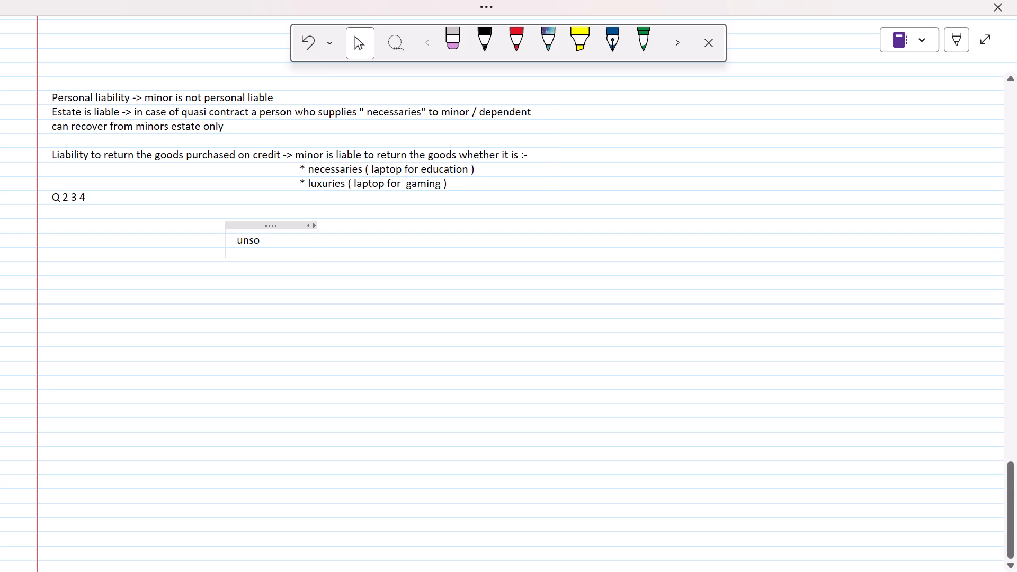
pyautogui.write('und mind')
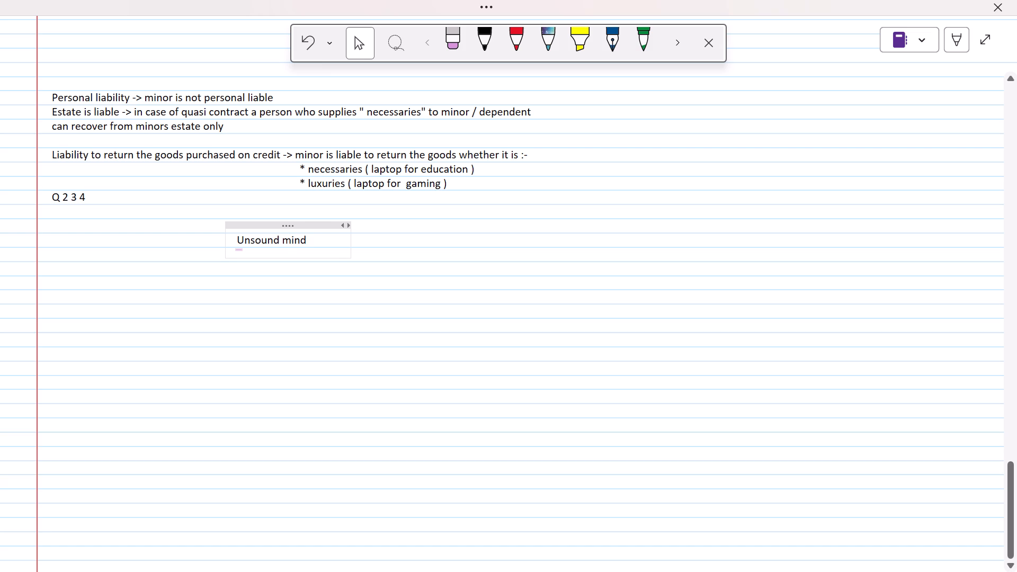
pyautogui.press('space')
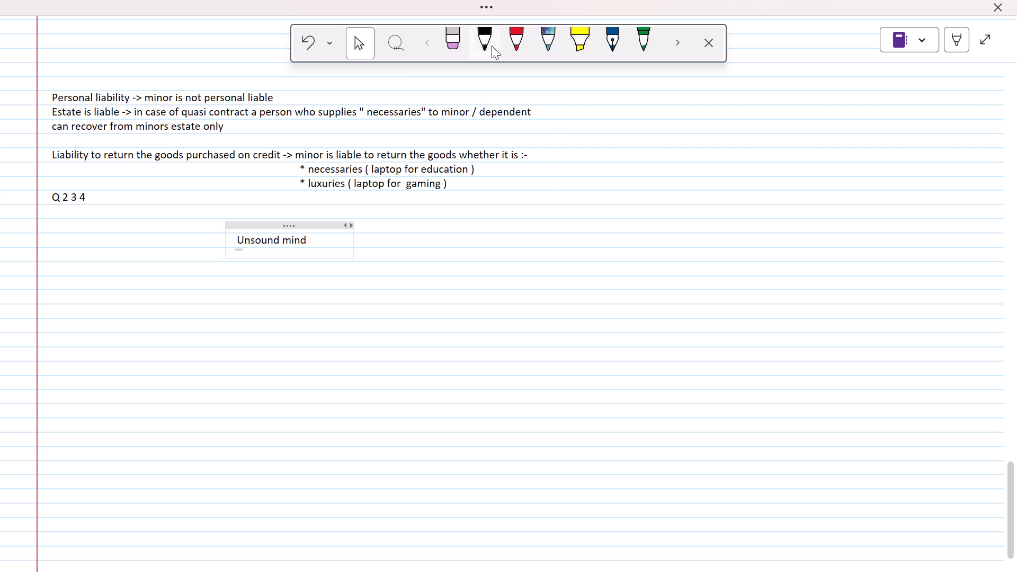
# With the red pen, draw a short stem under "Unsound mind" and a left branch ending in a downward arrowhead.
pyautogui.click(522, 32)
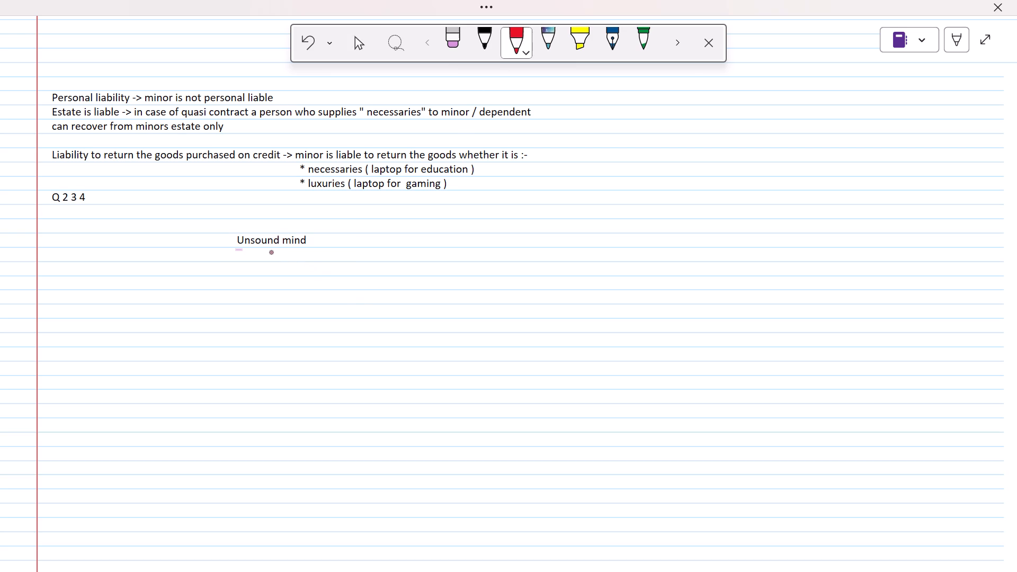
pyautogui.moveTo(271, 252); pyautogui.dragTo(145, 266)
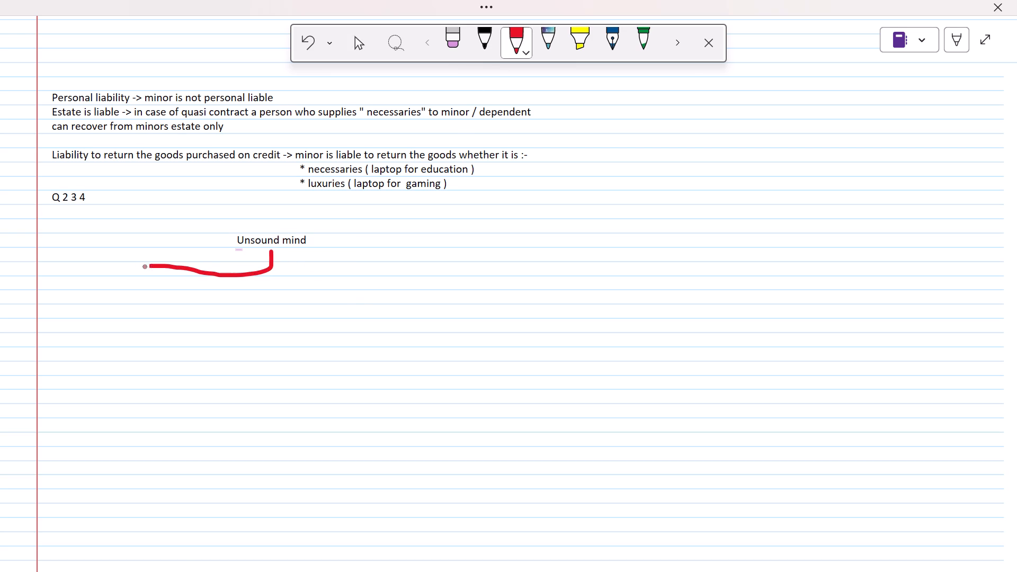
pyautogui.moveTo(145, 266); pyautogui.dragTo(107, 285)
pyautogui.moveTo(101, 280); pyautogui.dragTo(112, 279)
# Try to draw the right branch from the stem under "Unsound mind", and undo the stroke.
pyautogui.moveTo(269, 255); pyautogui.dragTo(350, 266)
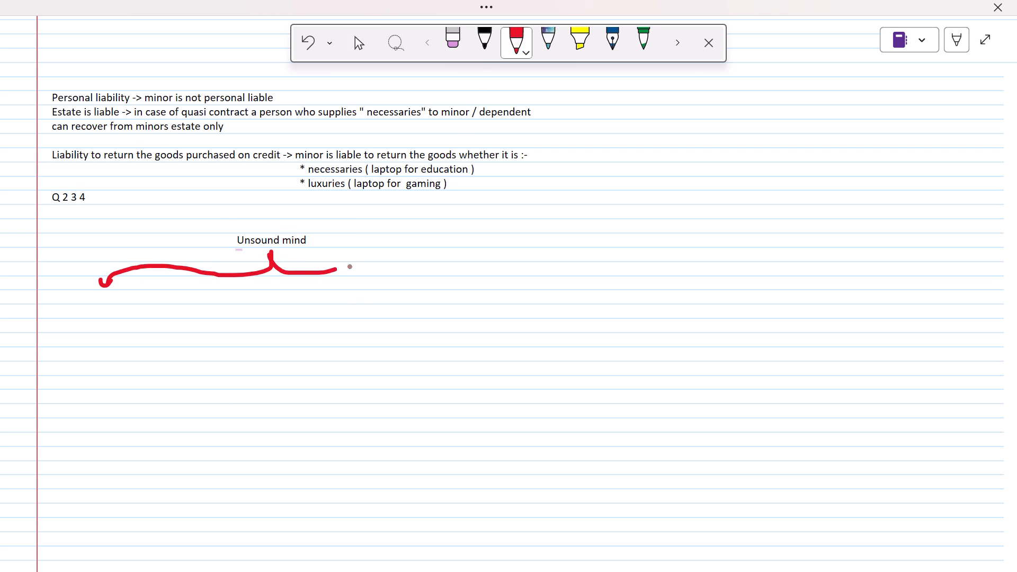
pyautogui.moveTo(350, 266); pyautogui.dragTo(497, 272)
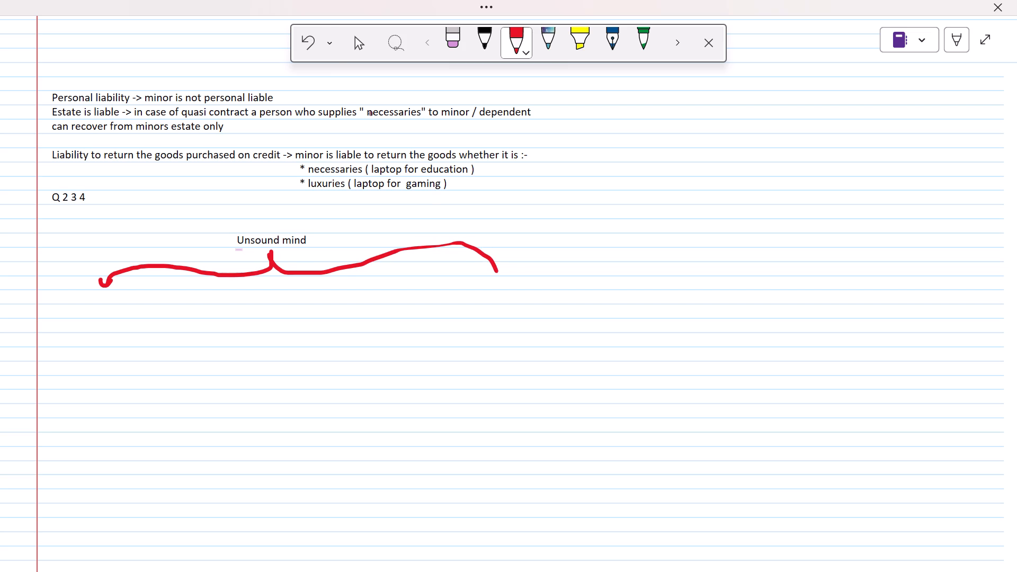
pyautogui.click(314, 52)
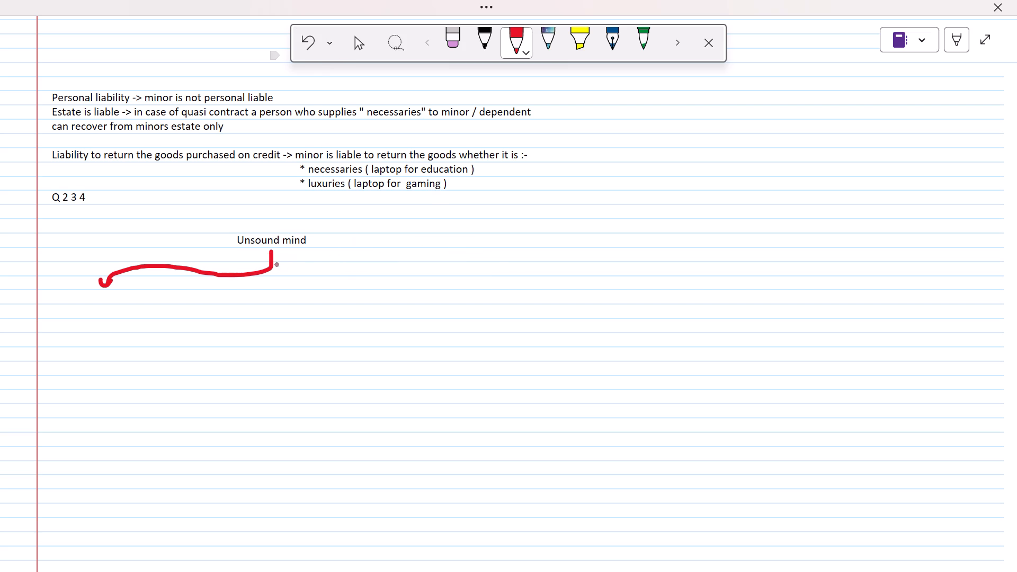
# Draw a red right branch from the stem under "Unsound mind", ending in a downward arrowhead.
pyautogui.moveTo(272, 265); pyautogui.dragTo(428, 280)
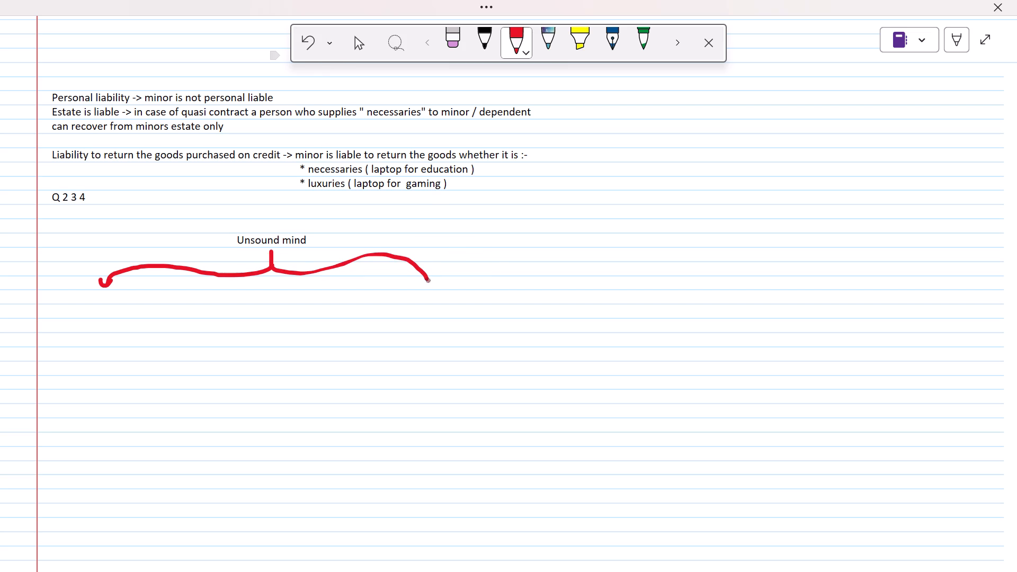
pyautogui.moveTo(428, 280); pyautogui.dragTo(428, 284)
pyautogui.moveTo(416, 286); pyautogui.dragTo(433, 283)
# Under the left arrow, start a text block reading "Person wsually of sound mind".
pyautogui.click(361, 51)
pyautogui.click(53, 297)
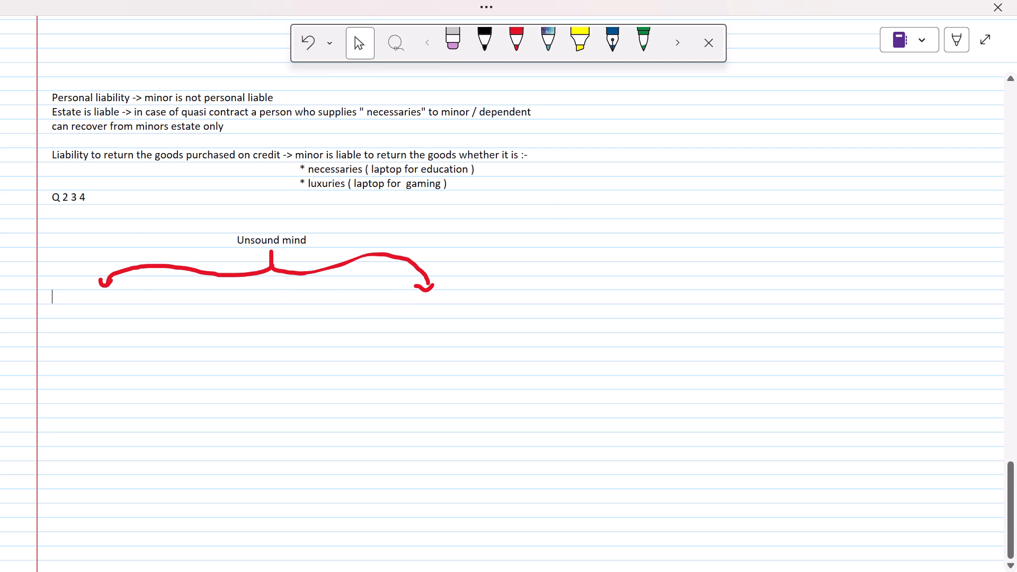
pyautogui.write('person')
pyautogui.press('space')
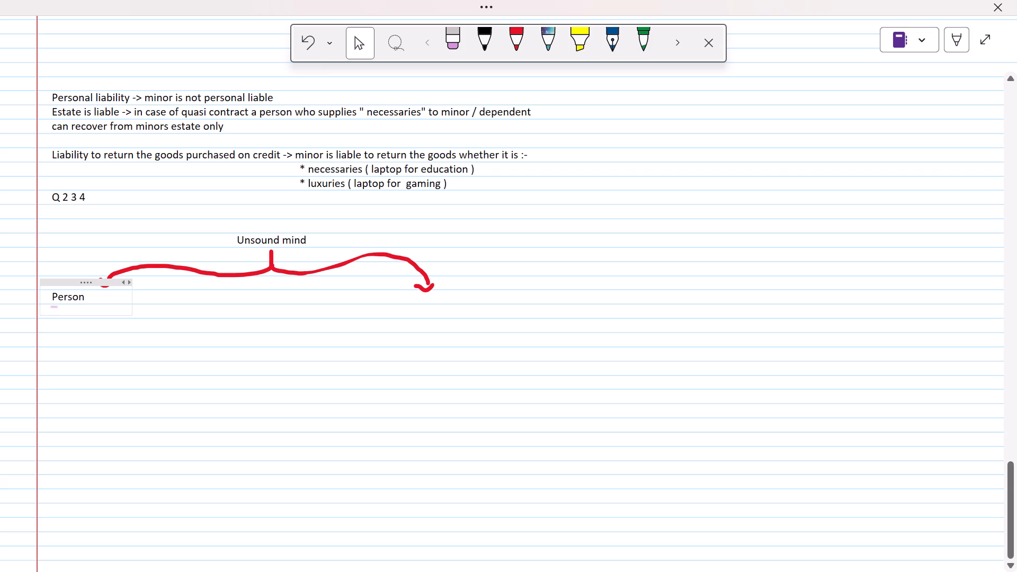
pyautogui.write('wsul')
pyautogui.press('BackSpace')
pyautogui.write('ally')
pyautogui.press('space')
pyautogui.write('of sounf')
pyautogui.press('space')
pyautogui.press('BackSpace')
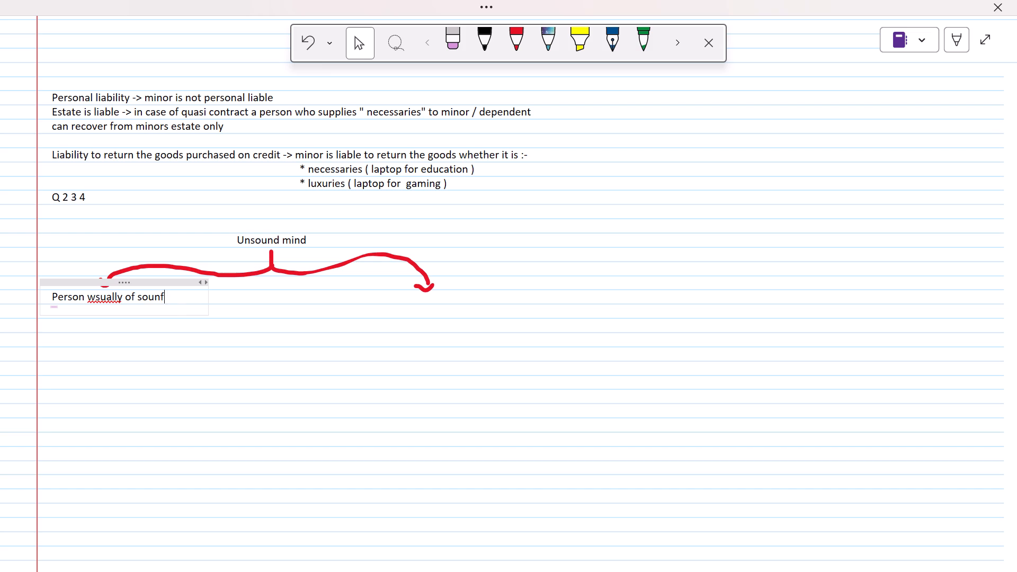
pyautogui.press('BackSpace')
pyautogui.write('d mind')
pyautogui.press('space')
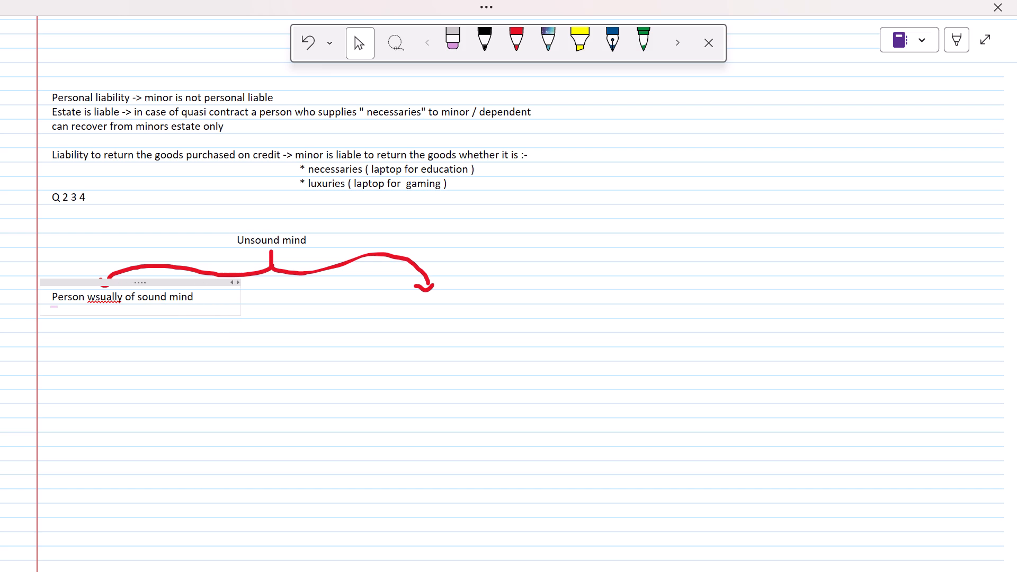
# Continue the sentence under the left arrow with "but sometimes".
pyautogui.write('but some')
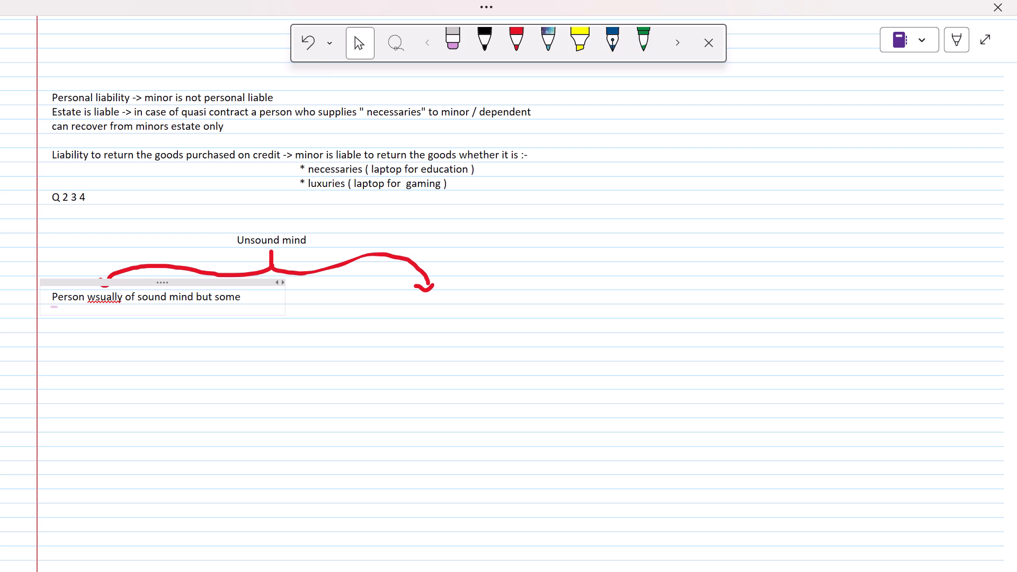
pyautogui.write('tu')
pyautogui.press('BackSpace')
pyautogui.write('imes')
pyautogui.press('space')
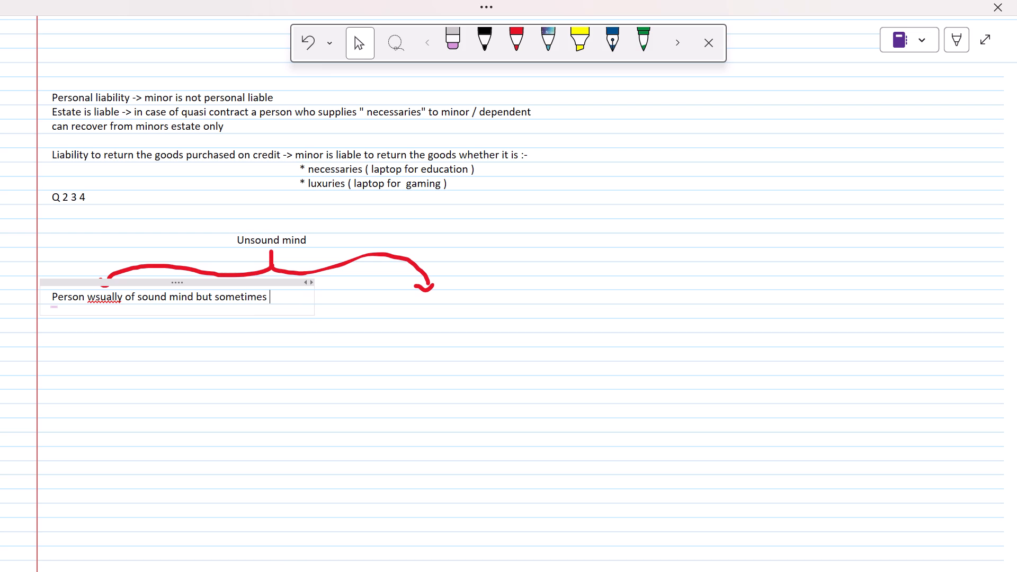
# Correct the misspelled word "wsually" in the sentence to "usually".
pyautogui.press('Left')
pyautogui.press('Left')
pyautogui.press('Left')
pyautogui.press('Left')
pyautogui.press('Left')
pyautogui.press('Left')
pyautogui.press('Left')
pyautogui.press('Left')
pyautogui.press('Left')
pyautogui.press('Left')
pyautogui.press('Left')
pyautogui.press('Left')
pyautogui.press('Left')
pyautogui.press('Left')
pyautogui.press('Left')
pyautogui.press('Left')
pyautogui.press('Left')
pyautogui.press('Left')
pyautogui.press('Left')
pyautogui.press('Left')
pyautogui.press('Left')
pyautogui.press('Left')
pyautogui.press('Left')
pyautogui.press('Left')
pyautogui.press('BackSpace')
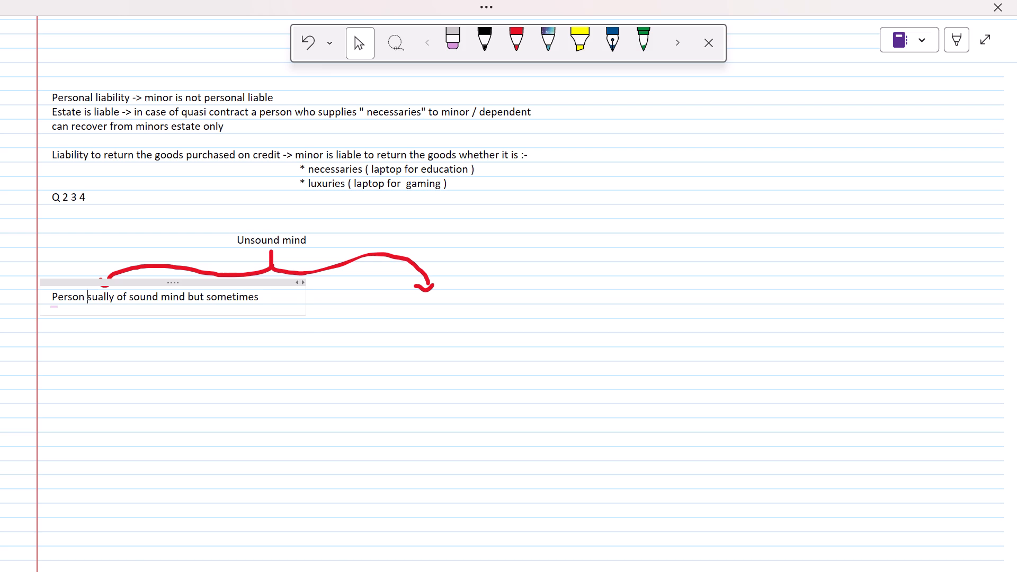
pyautogui.press('u')
# Extend the end of the sentence under the left arrow with "unsoundmind due to".
pyautogui.press('Right')
pyautogui.press('Right')
pyautogui.press('Right')
pyautogui.press('Right')
pyautogui.press('Right')
pyautogui.press('Right')
pyautogui.press('Right')
pyautogui.press('Right')
pyautogui.press('Right')
pyautogui.press('Right')
pyautogui.press('Right')
pyautogui.press('Right')
pyautogui.press('Right')
pyautogui.press('Right')
pyautogui.press('Right')
pyautogui.press('Right')
pyautogui.press('Right')
pyautogui.press('Right')
pyautogui.press('Right')
pyautogui.press('Right')
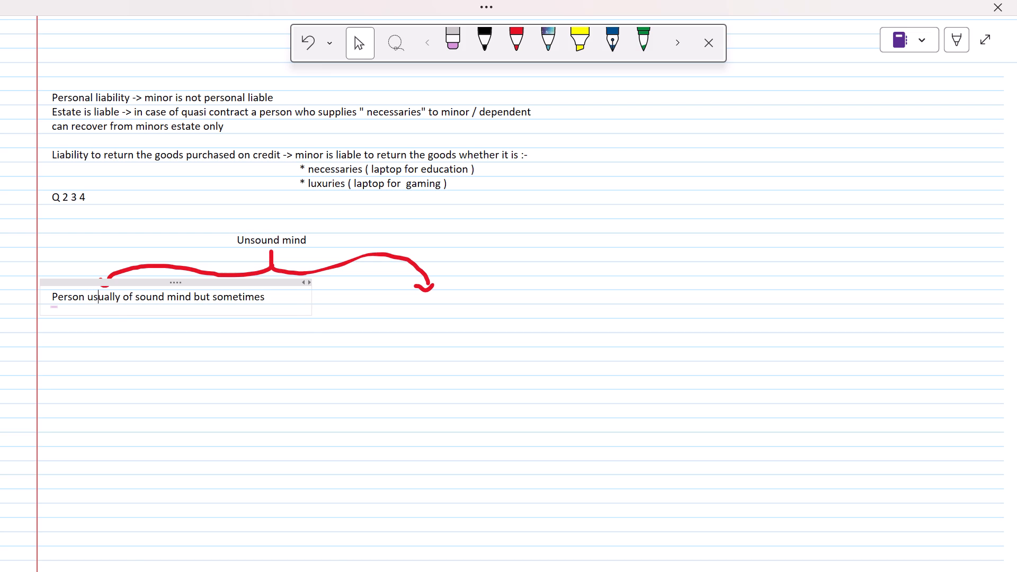
pyautogui.press('space')
pyautogui.press('BackSpace')
pyautogui.write('unsoun')
pyautogui.press('d')
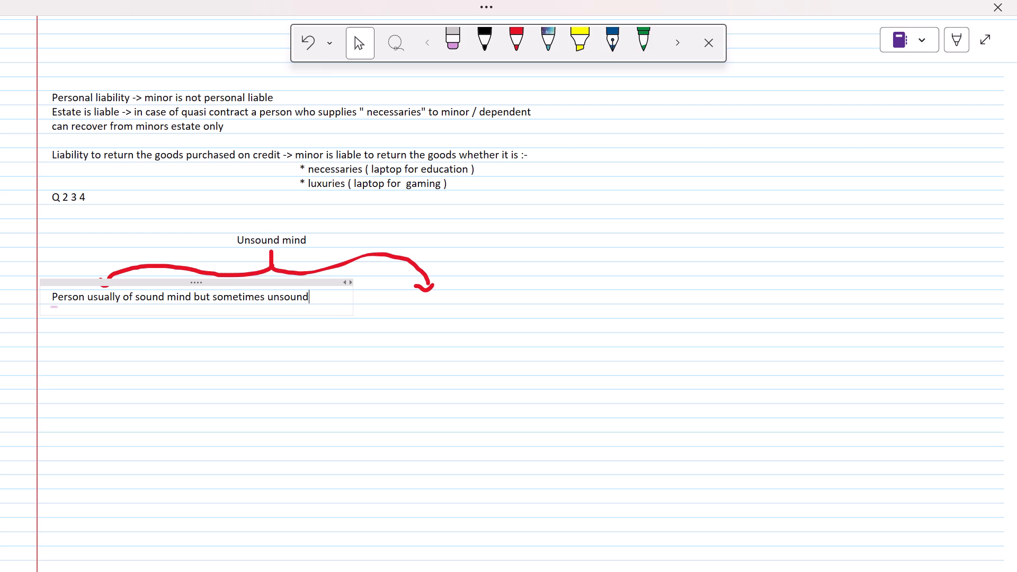
pyautogui.write('mind due tt')
pyautogui.press('BackSpace')
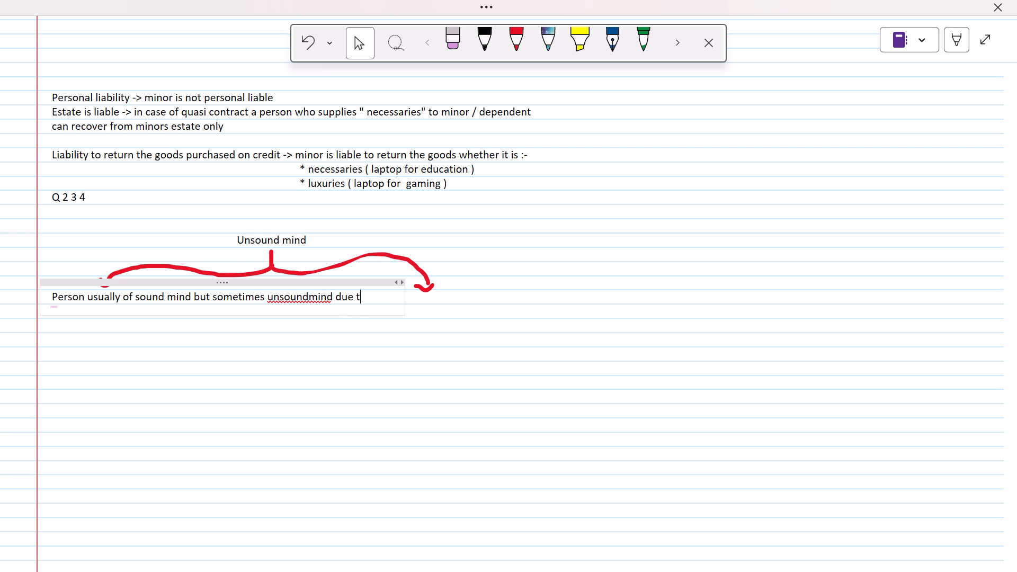
pyautogui.write('o')
pyautogui.press('space')
# Below the sentence, add a bulleted list of causes with the items "Fever" and "drunk".
pyautogui.press('Return')
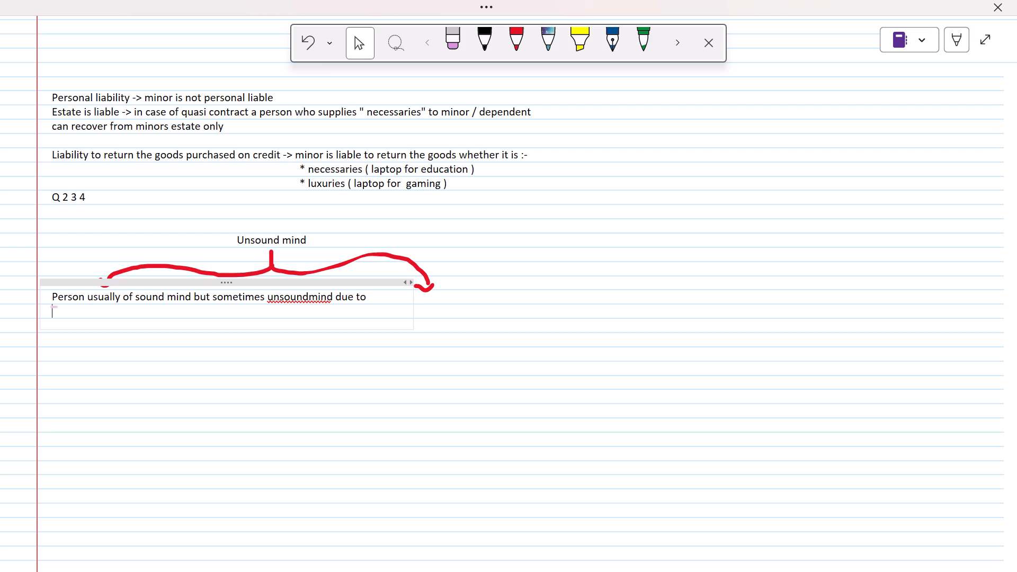
pyautogui.write('* fever')
pyautogui.press('Return')
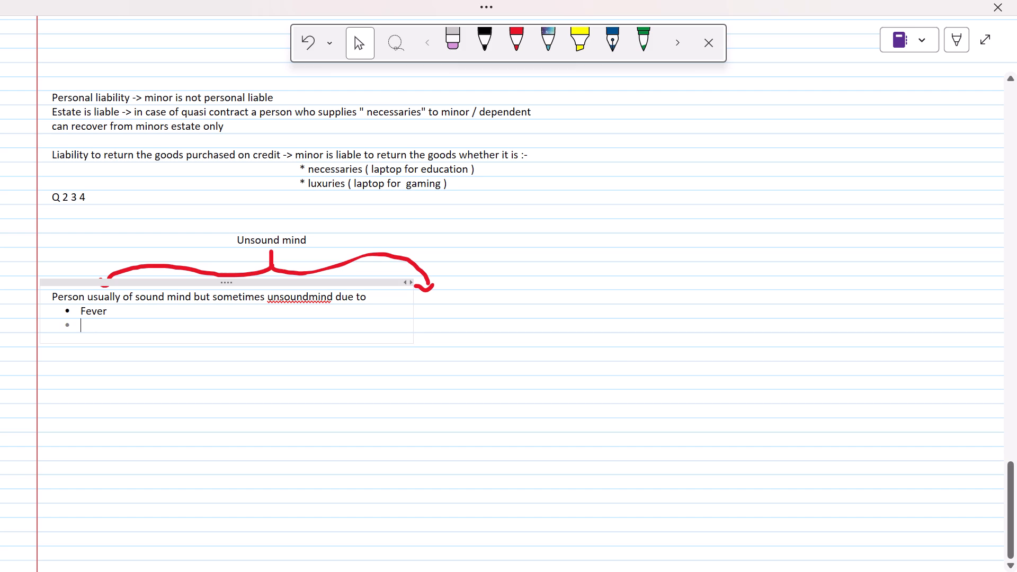
pyautogui.write('drunk')
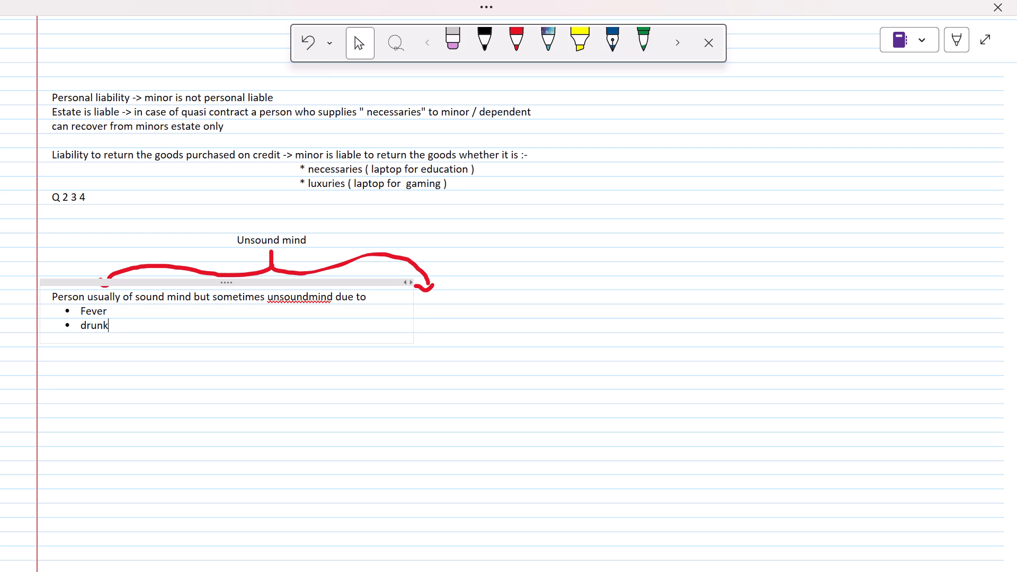
# End the bulleted causes list and start an unbulleted line below it reading "Cannot enter into contract when".
pyautogui.press('Return')
pyautogui.press('BackSpace')
pyautogui.press('BackSpace')
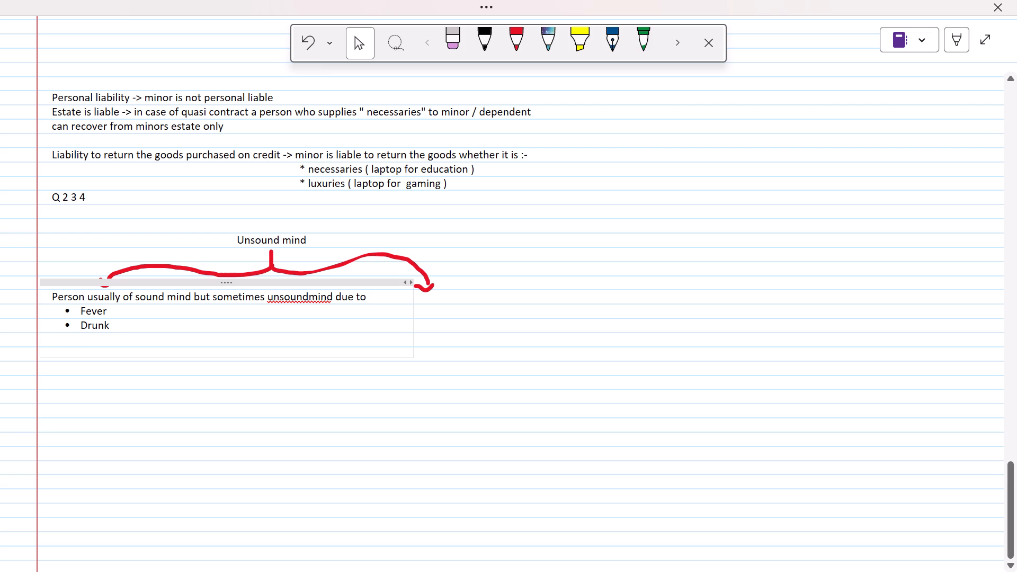
pyautogui.write('can')
pyautogui.press('o')
pyautogui.press('BackSpace')
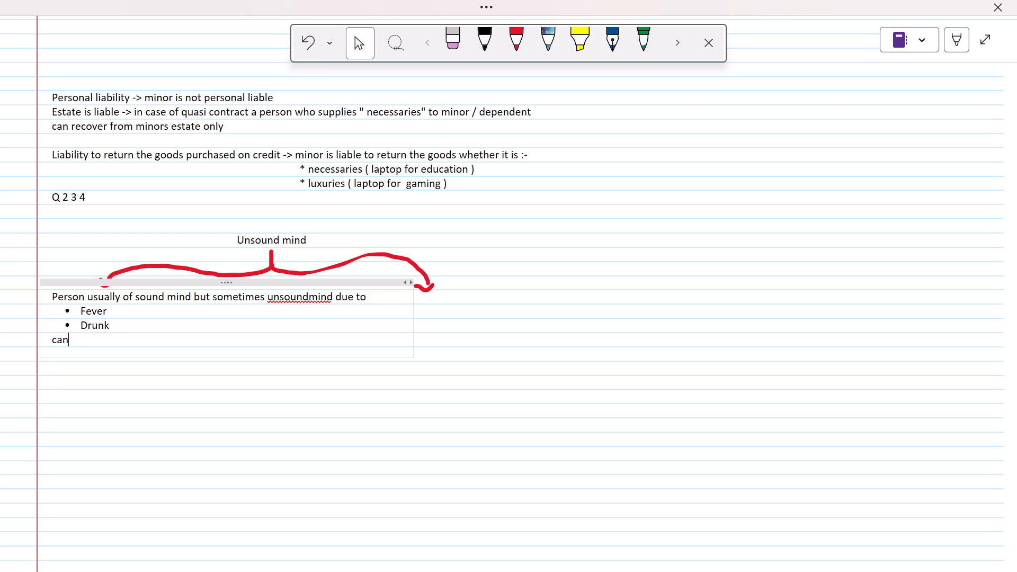
pyautogui.write('not')
pyautogui.press('space')
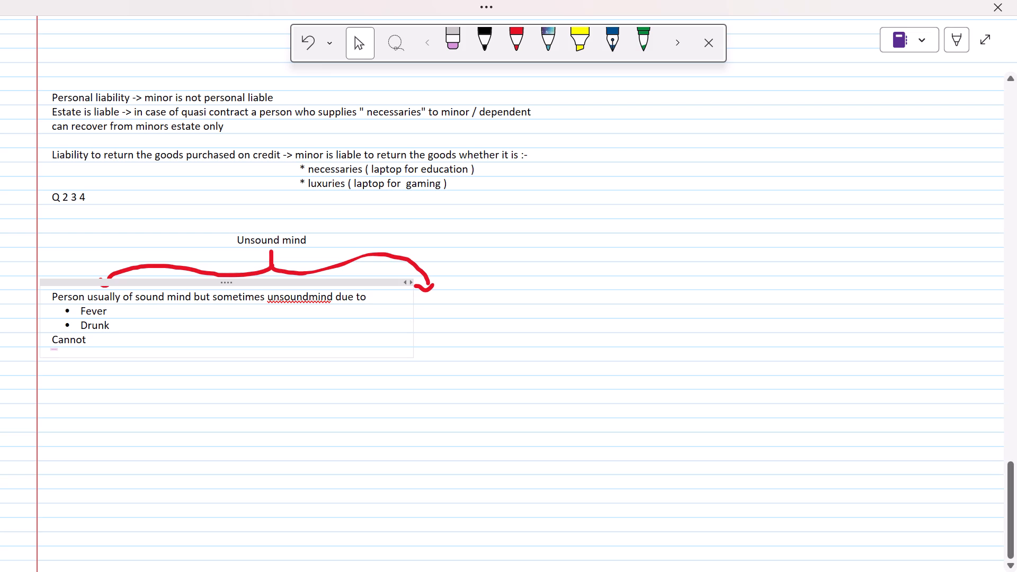
pyautogui.write('en')
pyautogui.write('ter')
pyautogui.press('space')
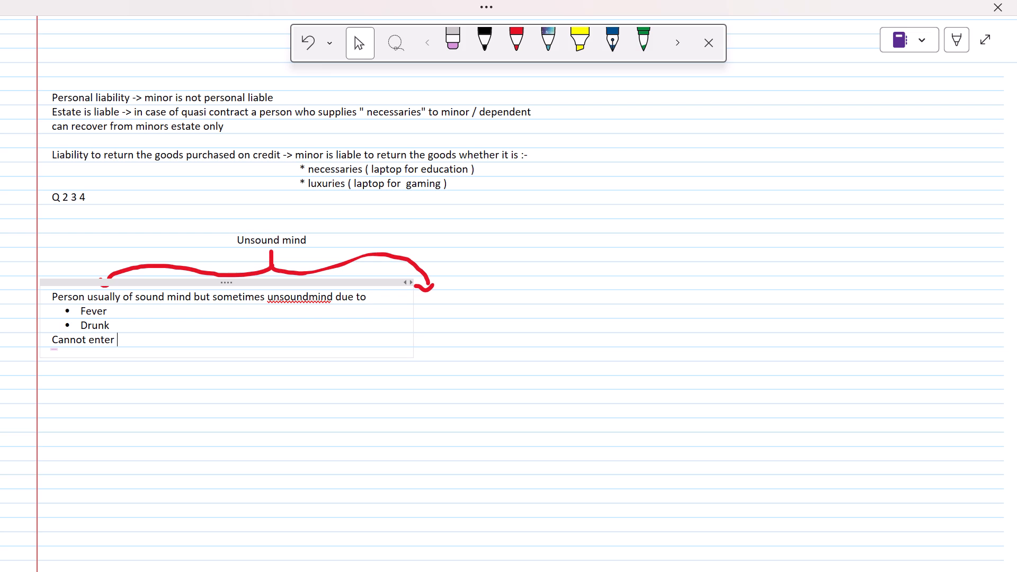
pyautogui.write('int')
pyautogui.press('space')
pyautogui.press('BackSpace')
pyautogui.write('o')
pyautogui.press('space')
pyautogui.write('contract')
pyautogui.press('space')
pyautogui.write('when')
pyautogui.press('space')
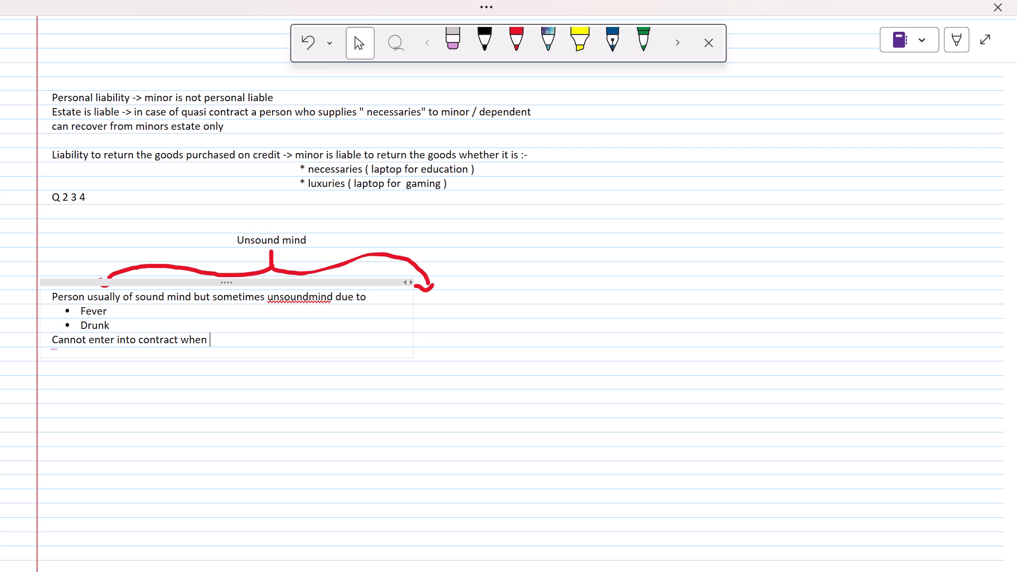
# Break the sentence under the left arrow after "sometimes" so that "unsoundmind due to" starts a new line.
pyautogui.click(262, 296)
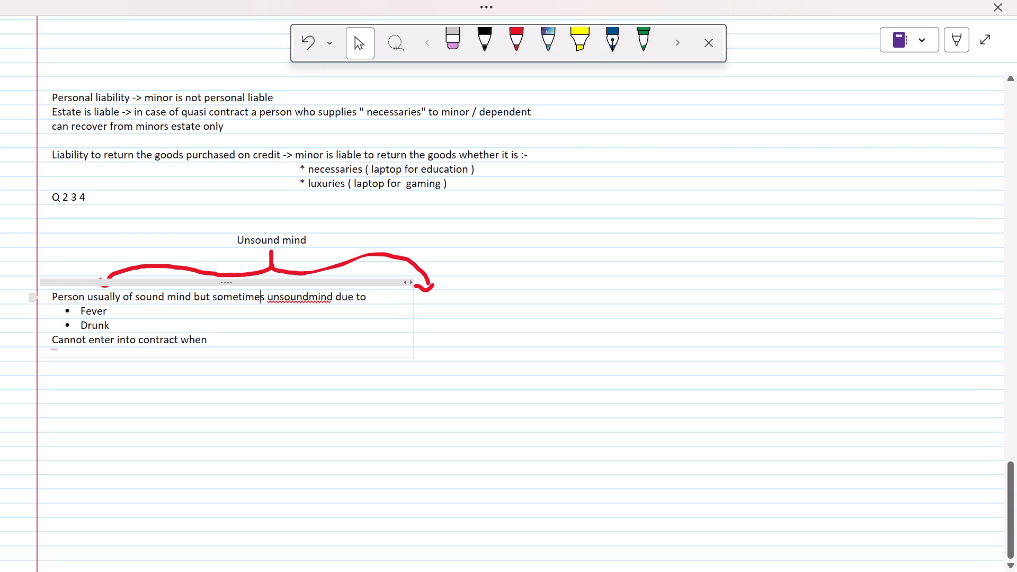
pyautogui.click(265, 296)
pyautogui.press('Return')
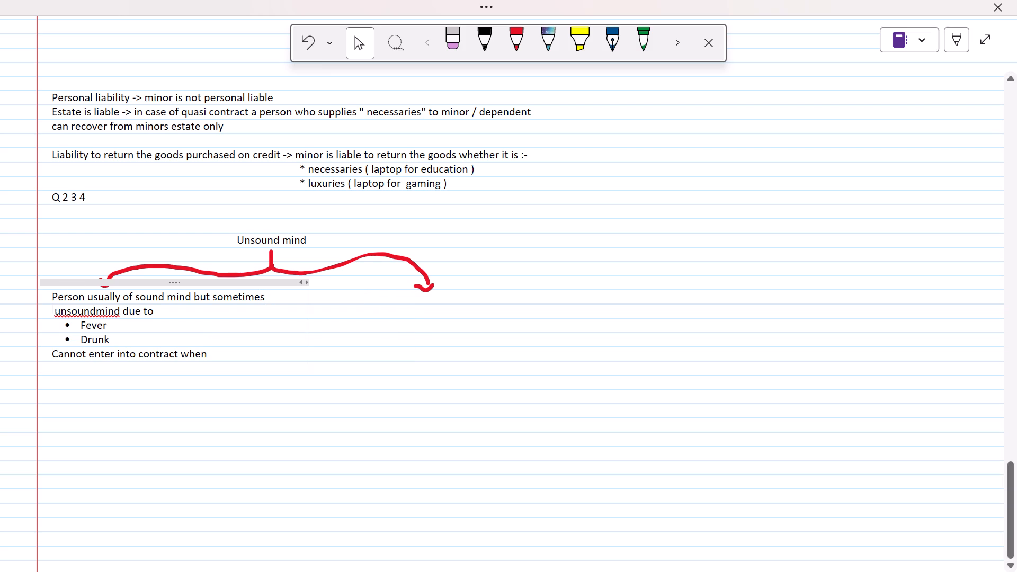
# Continue the line "Cannot enter into contract when" with "he is of", and put "Sound mind" on a new line below.
pyautogui.click(228, 356)
pyautogui.write('he is')
pyautogui.press('space')
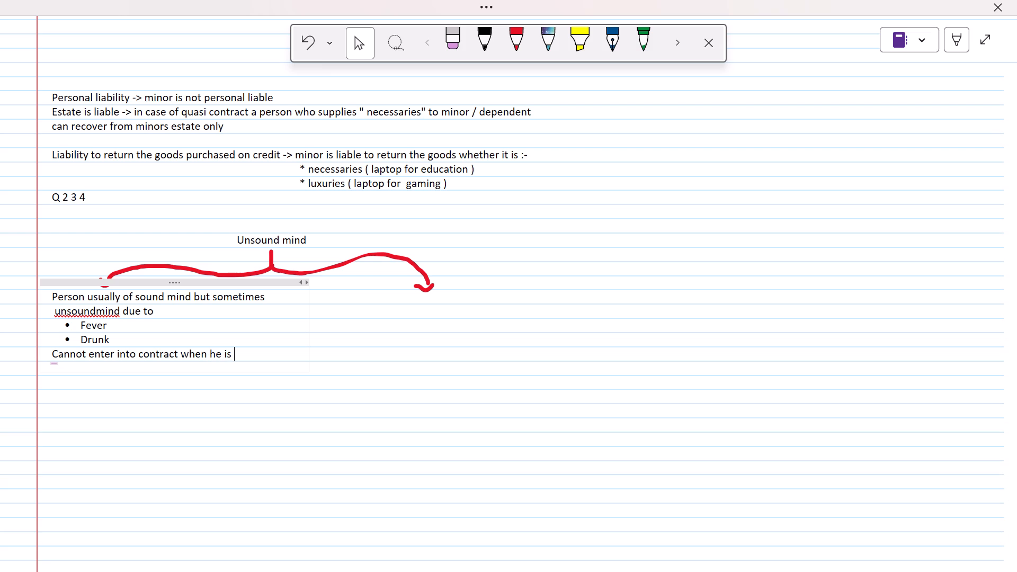
pyautogui.write('of')
pyautogui.press('space')
pyautogui.press('Return')
pyautogui.write('souns')
pyautogui.press('BackSpace')
pyautogui.write('d mi')
pyautogui.write('nd')
pyautogui.press('space')
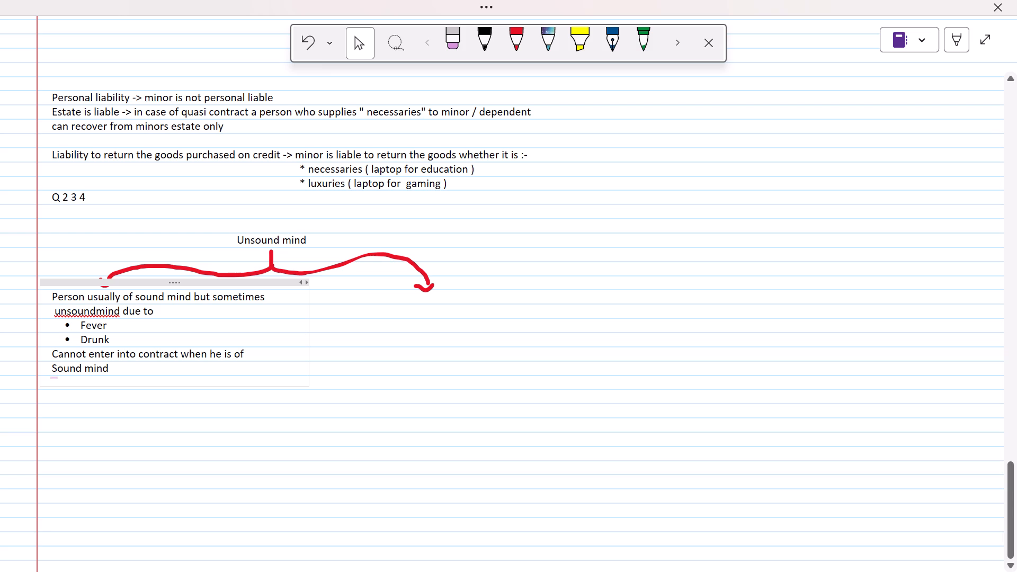
# Start a new text note under the right arrow reading "Person usually of sound mind but som".
pyautogui.click(369, 299)
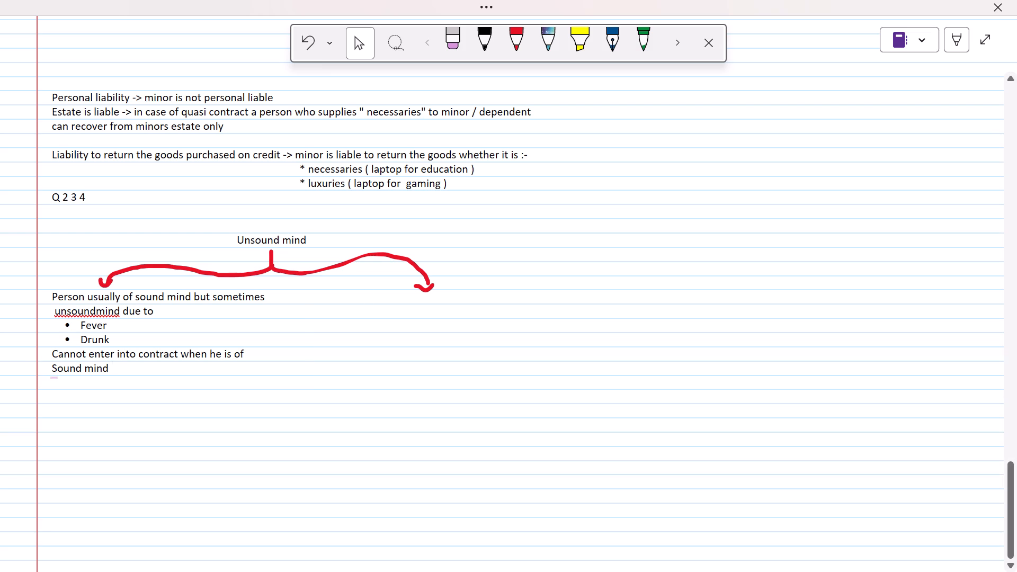
pyautogui.write('person usul')
pyautogui.press('BackSpace')
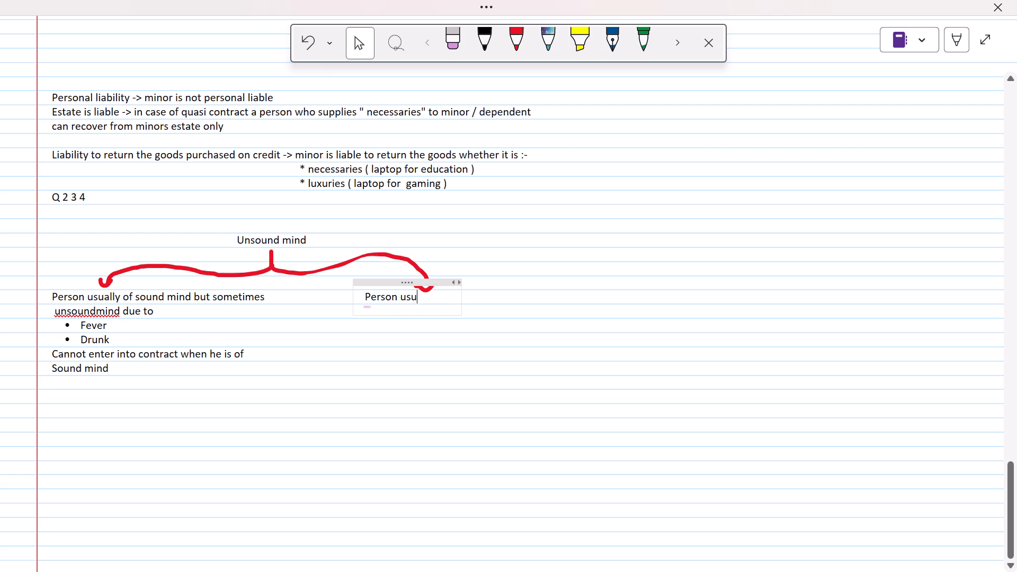
pyautogui.write('all')
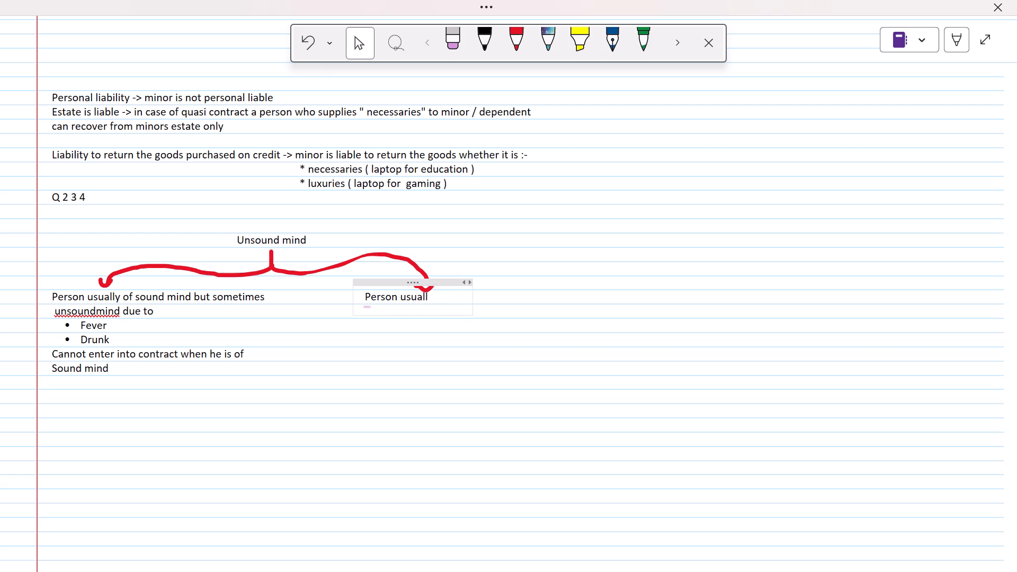
pyautogui.write('y')
pyautogui.press('space')
pyautogui.write('of sound mind')
pyautogui.press('space')
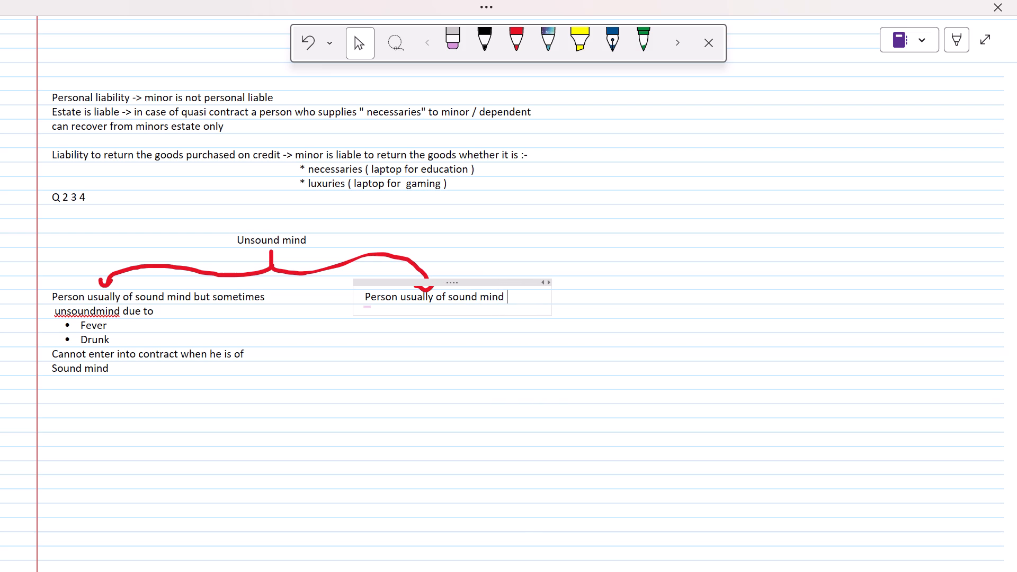
pyautogui.write('but')
pyautogui.press('space')
pyautogui.write('som')
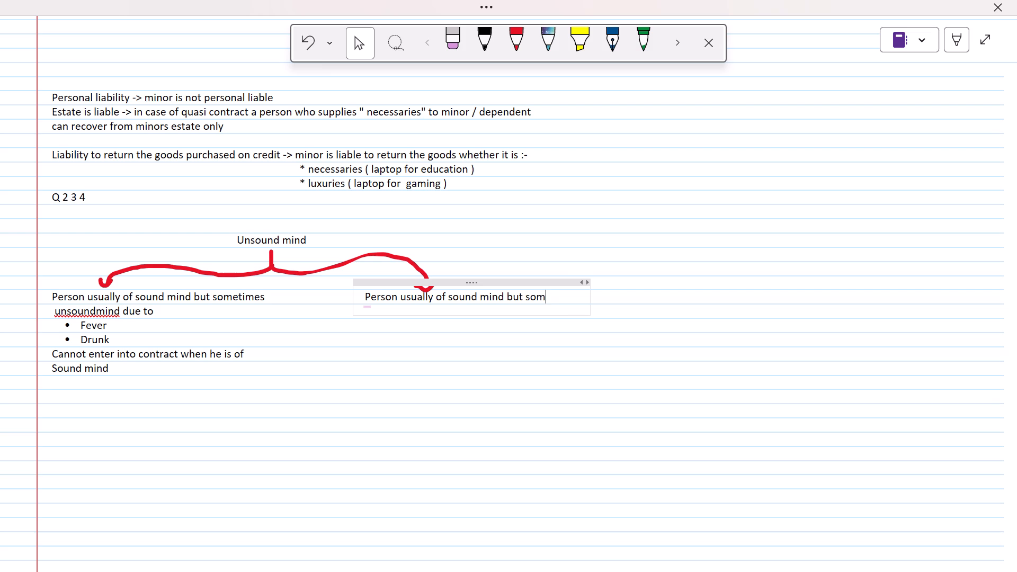
# Change "sound" to "unsound" in the sentence under the right arrow.
pyautogui.press('Left')
pyautogui.press('Left')
pyautogui.press('Left')
pyautogui.press('Left')
pyautogui.press('Left')
pyautogui.press('Left')
pyautogui.press('Left')
pyautogui.press('Left')
pyautogui.press('Left')
pyautogui.press('Left')
pyautogui.press('Left')
pyautogui.press('Left')
pyautogui.press('Left')
pyautogui.press('Left')
pyautogui.press('Left')
pyautogui.press('Left')
pyautogui.press('Left')
pyautogui.press('Left')
pyautogui.write('un')
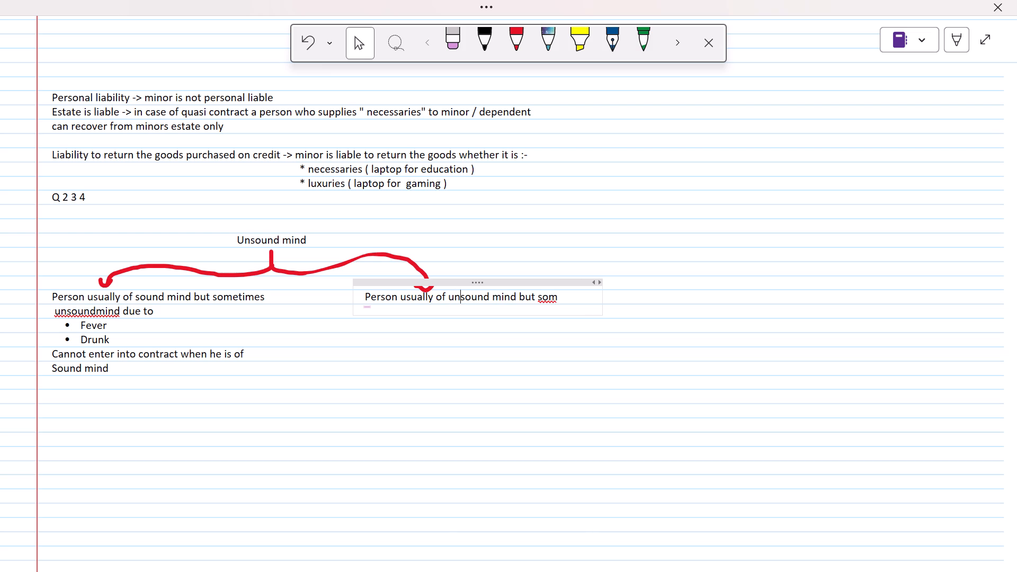
# Complete the partial word "som" at the end of the sentence under the right arrow as "sometimes".
pyautogui.press('Right')
pyautogui.press('Right')
pyautogui.press('Right')
pyautogui.press('Right')
pyautogui.press('Right')
pyautogui.press('Right')
pyautogui.press('Right')
pyautogui.press('Right')
pyautogui.press('Right')
pyautogui.press('Right')
pyautogui.press('Right')
pyautogui.press('Right')
pyautogui.press('Right')
pyautogui.press('Right')
pyautogui.press('Right')
pyautogui.press('Right')
pyautogui.press('Right')
pyautogui.press('Right')
pyautogui.write('etimes')
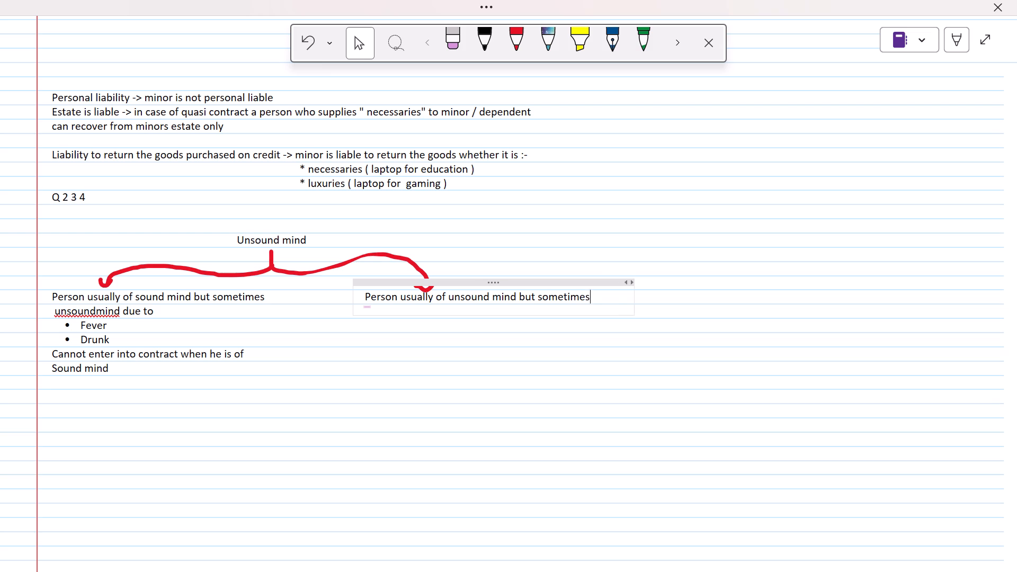
pyautogui.press('space')
# Extend the sentence under the right arrow with "sound mind can enter into contract".
pyautogui.write('sound')
pyautogui.press('space')
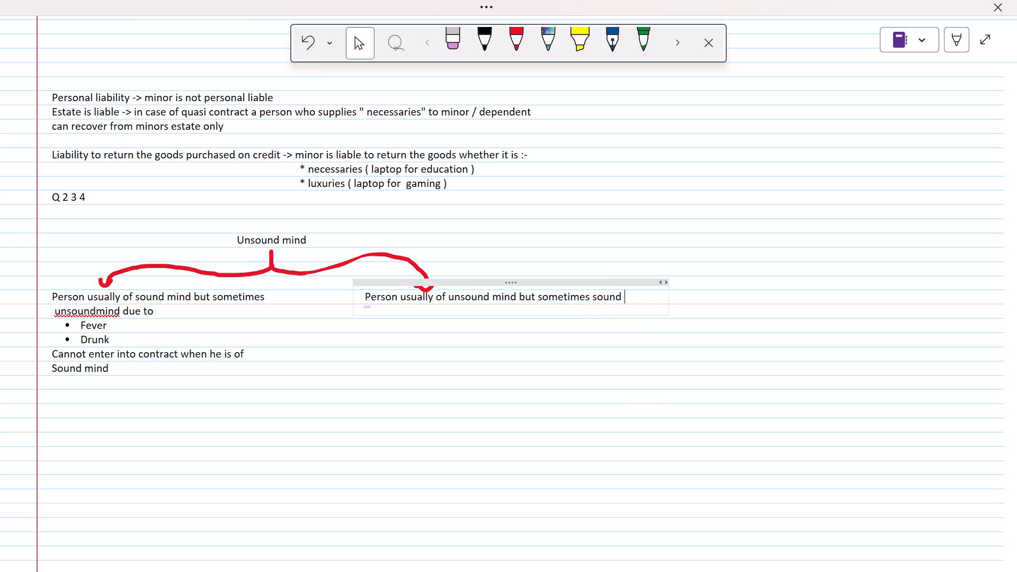
pyautogui.write('mind can enter into')
pyautogui.press('space')
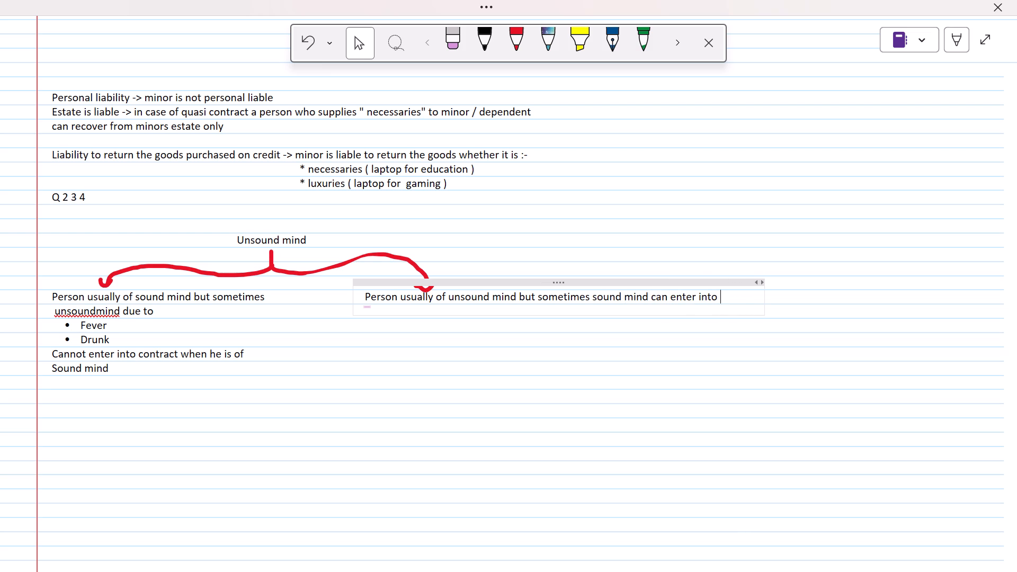
pyautogui.write('coa')
pyautogui.press('BackSpace')
pyautogui.press('BackSpace')
pyautogui.write('ontract')
pyautogui.press('space')
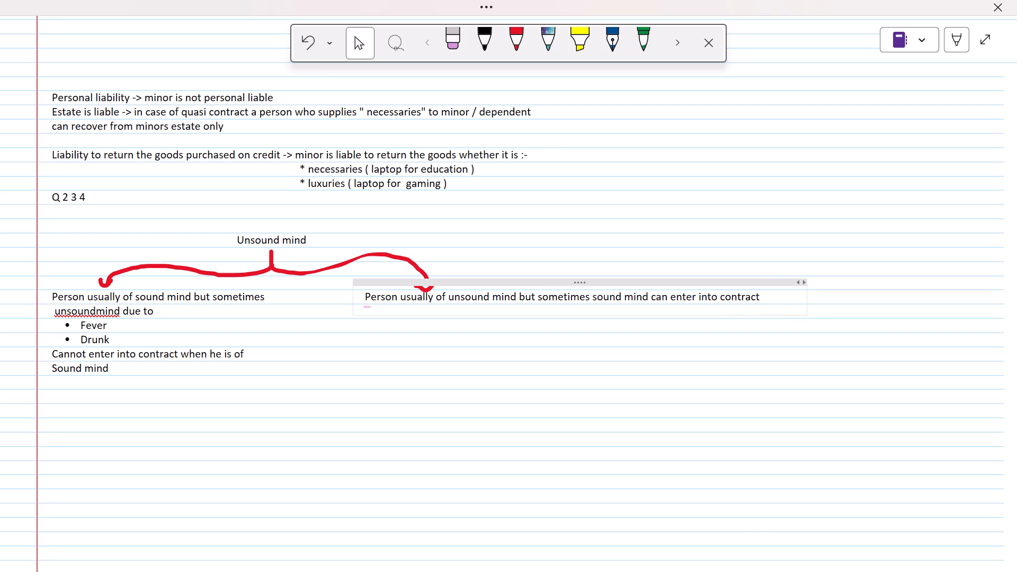
# Add a second line to the note under the right arrow reading "When he is of sound mind".
pyautogui.press('Return')
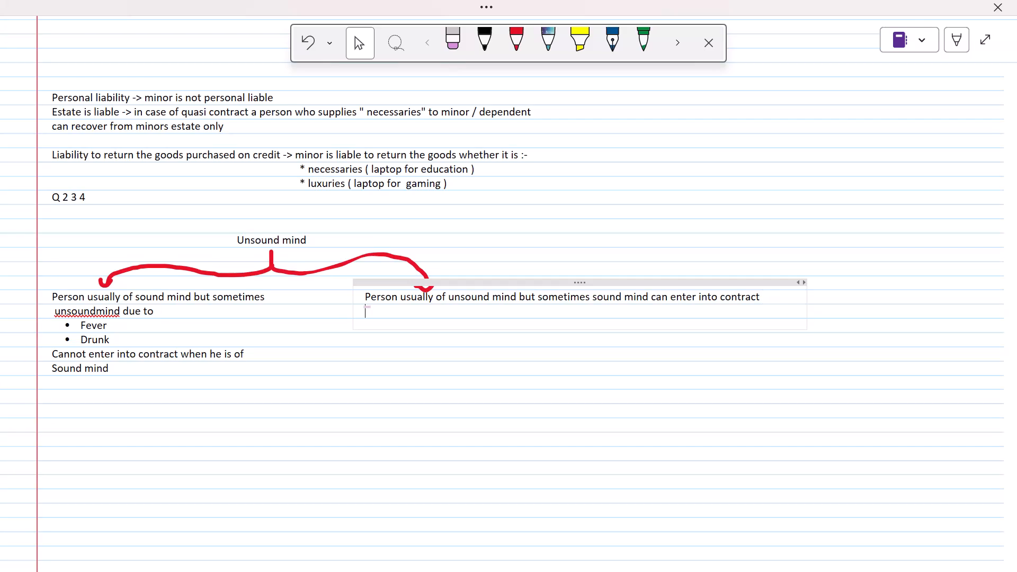
pyautogui.write('when')
pyautogui.press('space')
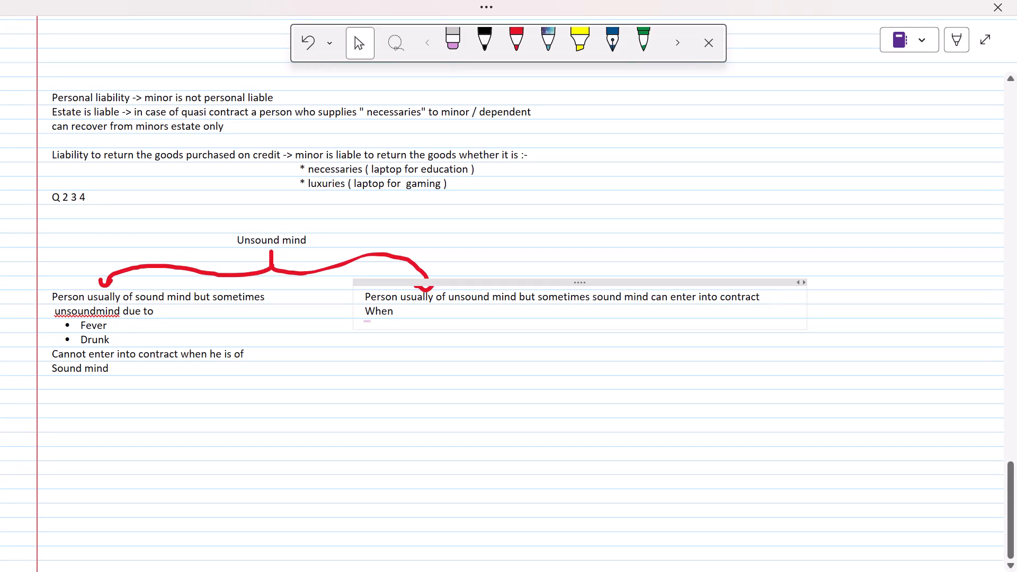
pyautogui.write('he 9s')
pyautogui.press('BackSpace')
pyautogui.press('BackSpace')
pyautogui.write('is of sonub=')
pyautogui.press('BackSpace')
pyautogui.press('BackSpace')
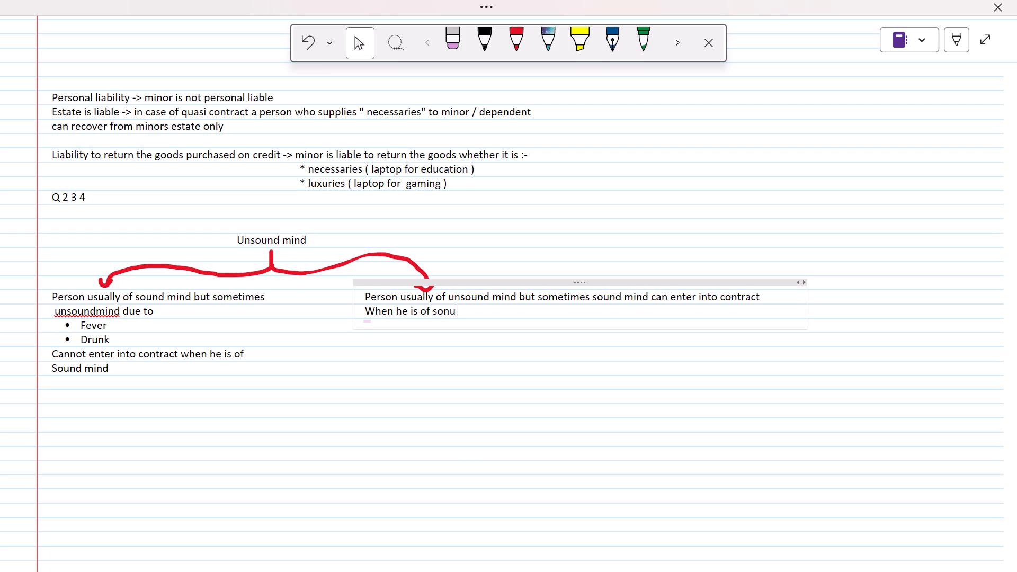
pyautogui.write('d')
pyautogui.press('space')
pyautogui.press('BackSpace')
pyautogui.press('BackSpace')
pyautogui.press('BackSpace')
pyautogui.press('BackSpace')
pyautogui.write('und mind')
pyautogui.press('space')
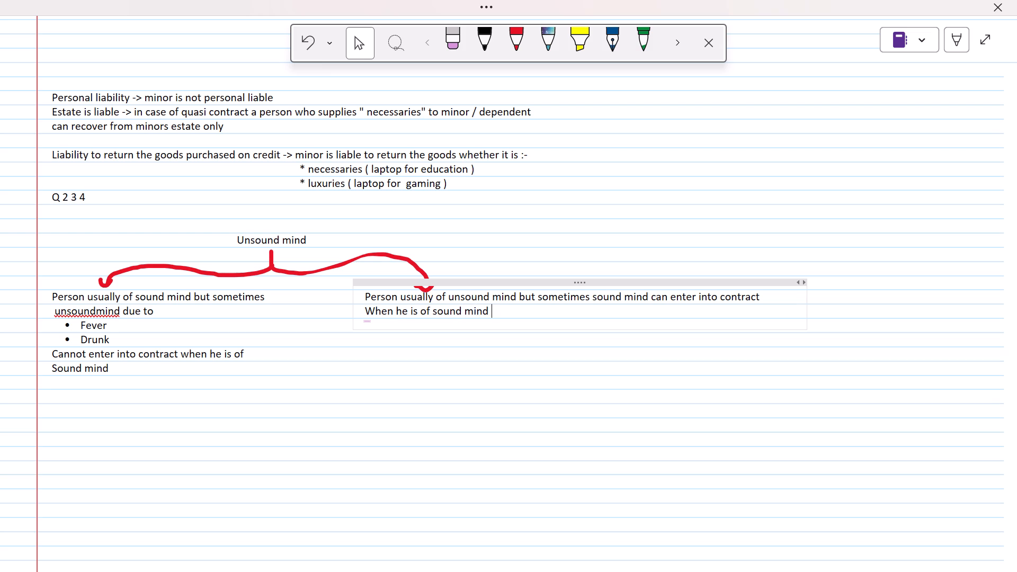
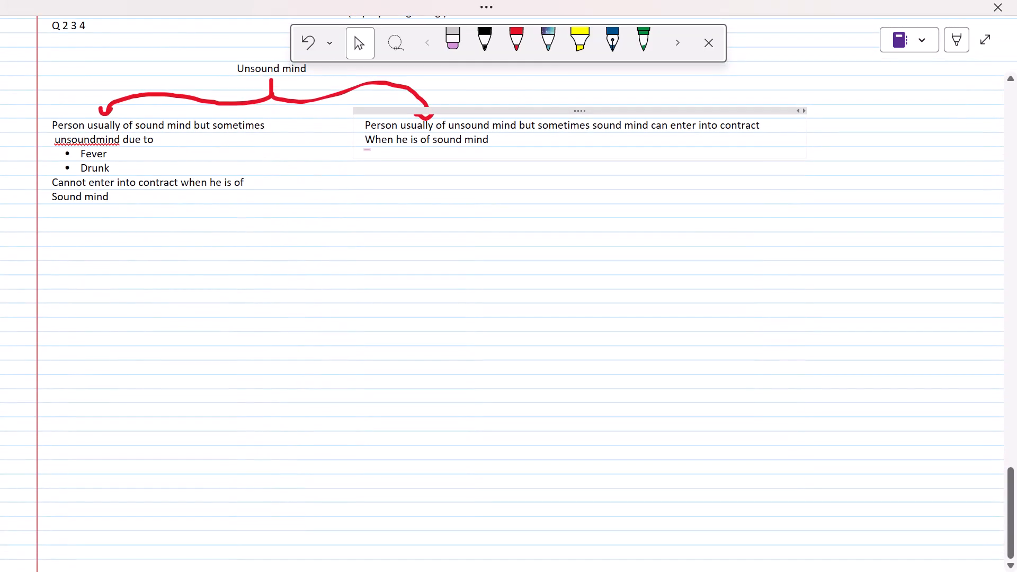
# Start a new note below the left branch's text reading "Meaning : a person is of sound mind".
pyautogui.click(57, 243)
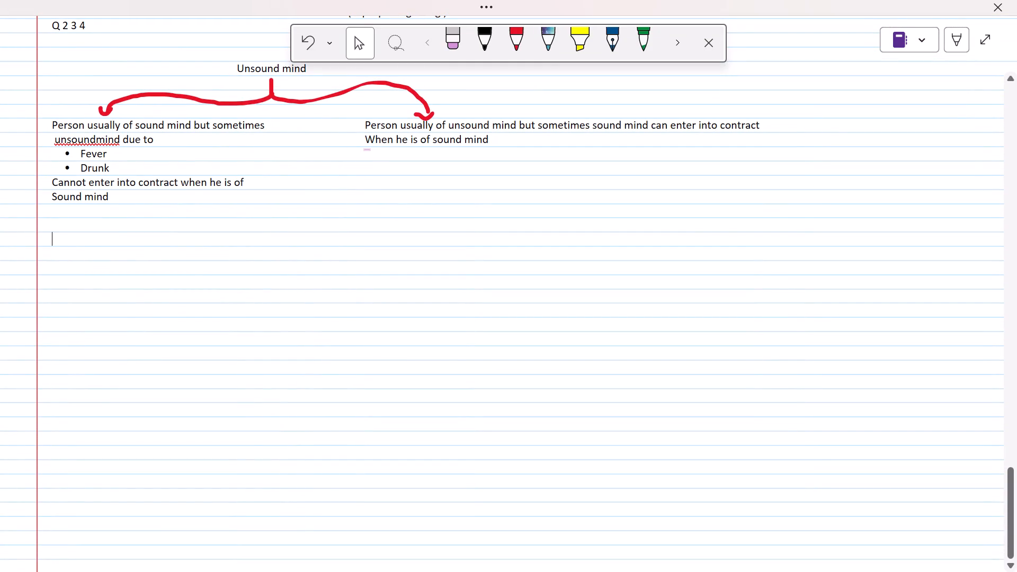
pyautogui.write('meaning')
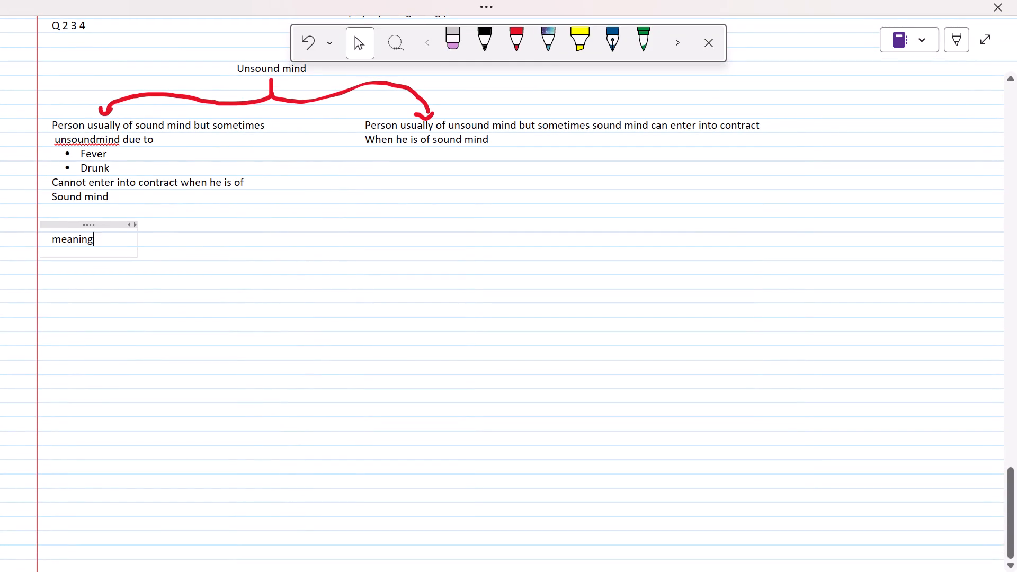
pyautogui.press('space')
pyautogui.write(':')
pyautogui.press('space')
pyautogui.write('a person')
pyautogui.press('space')
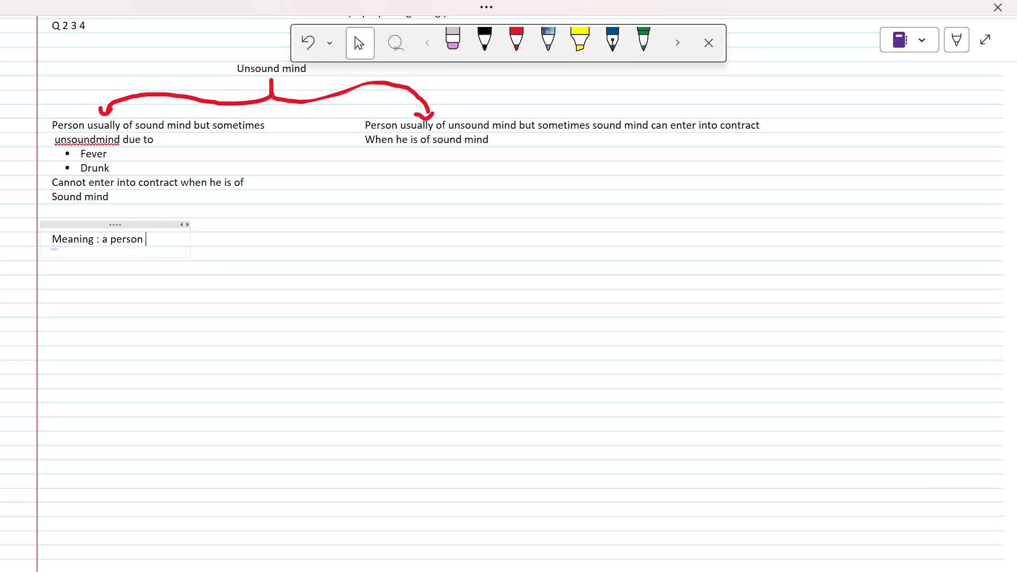
pyautogui.write('is of sonu')
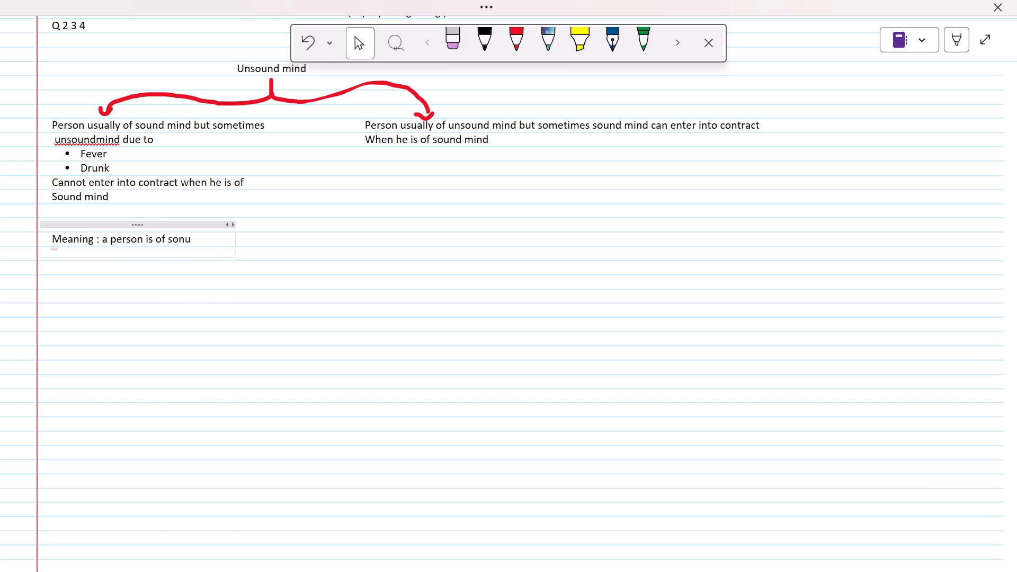
pyautogui.press('BackSpace')
pyautogui.press('BackSpace')
pyautogui.write('und mind')
pyautogui.press('space')
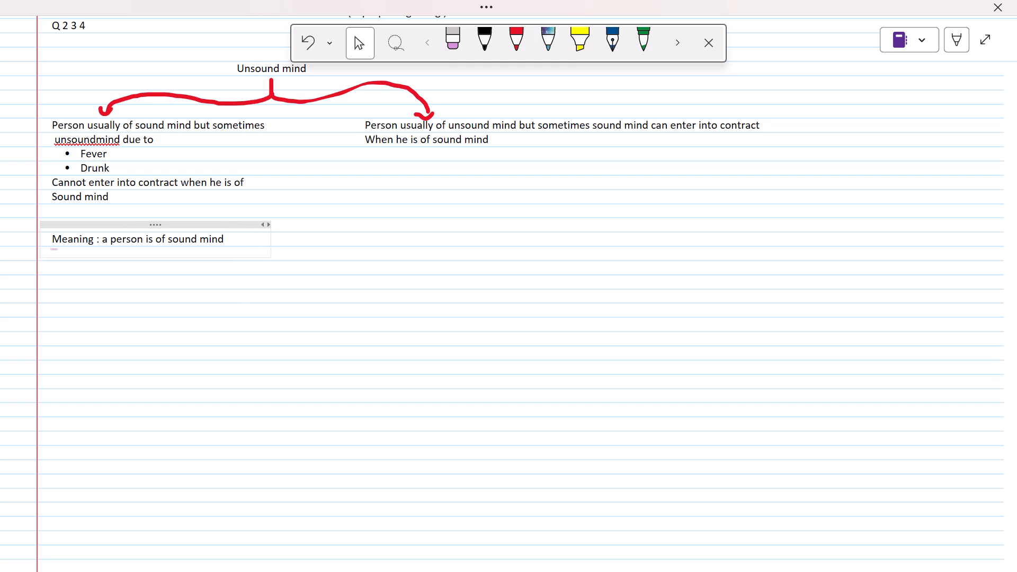
# Extend the Meaning line with ", if at the time of making contract".
pyautogui.write(',')
pyautogui.press('space')
pyautogui.write('if')
pyautogui.press('space')
pyautogui.write('at the time o')
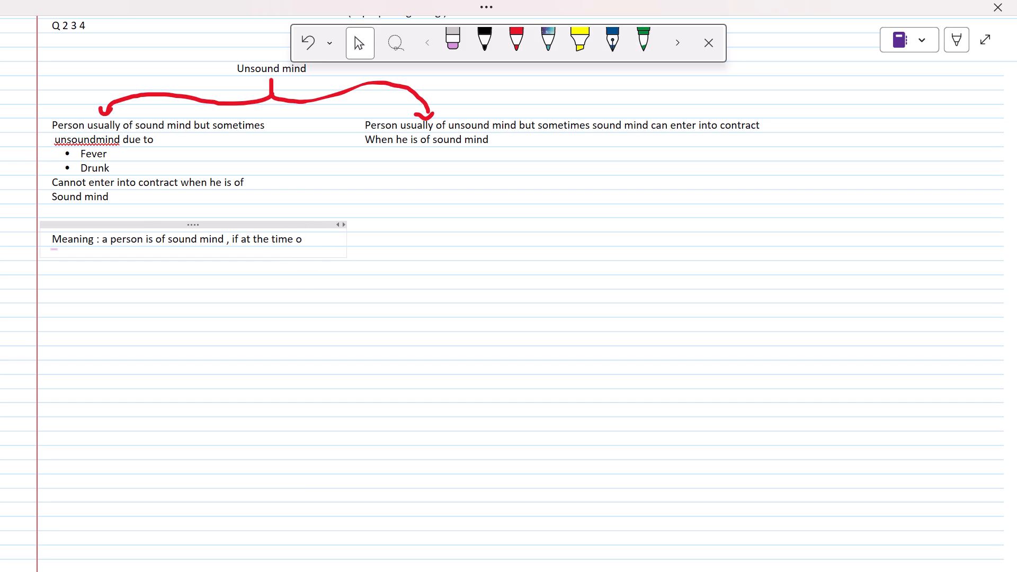
pyautogui.write('f')
pyautogui.press('space')
pyautogui.write('making')
pyautogui.press('space')
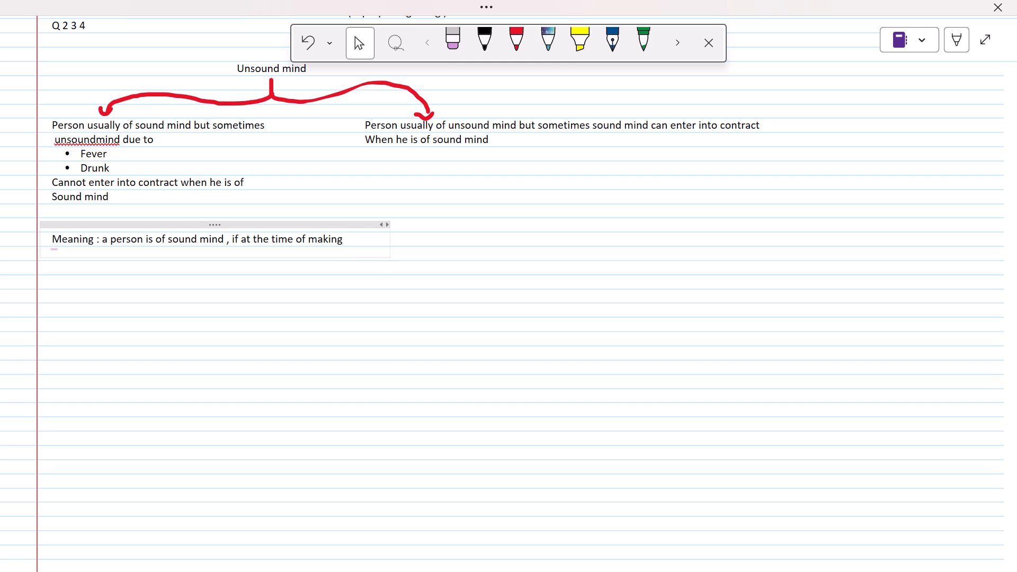
pyautogui.write('contract')
pyautogui.press('space')
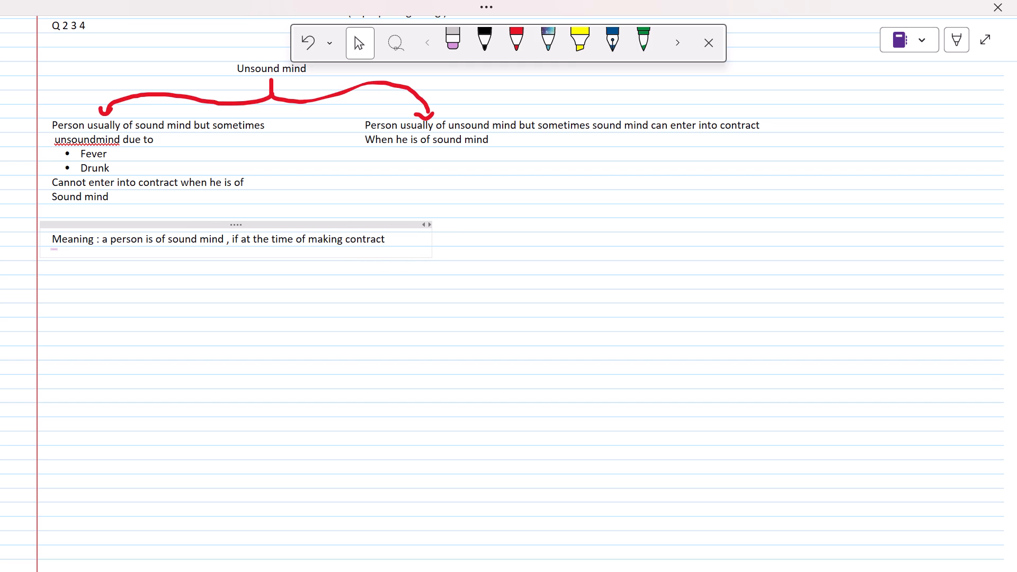
# Leave a blank line below the Meaning line and add an indented asterisk point reading "he is cappable of understanding it and".
pyautogui.press('Return')
pyautogui.press('Return')
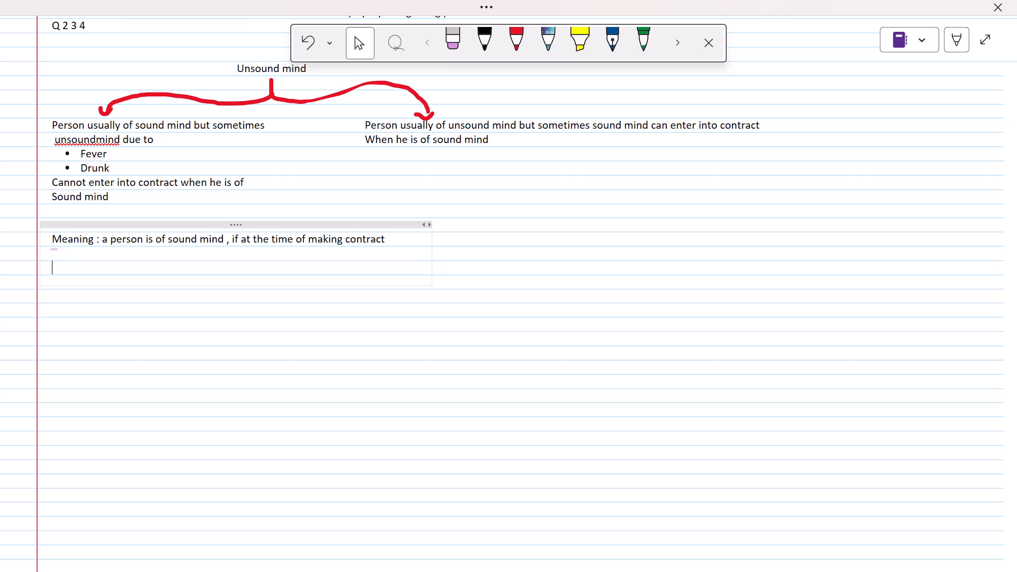
pyautogui.press('space')
pyautogui.press('space')
pyautogui.press('space')
pyautogui.press('space')
pyautogui.press('space')
pyautogui.press('space')
pyautogui.press('space')
pyautogui.press('space')
pyautogui.press('space')
pyautogui.press('space')
pyautogui.press('space')
pyautogui.press('space')
pyautogui.press('space')
pyautogui.press('space')
pyautogui.press('space')
pyautogui.press('space')
pyautogui.press('space')
pyautogui.press('space')
pyautogui.press('space')
pyautogui.press('space')
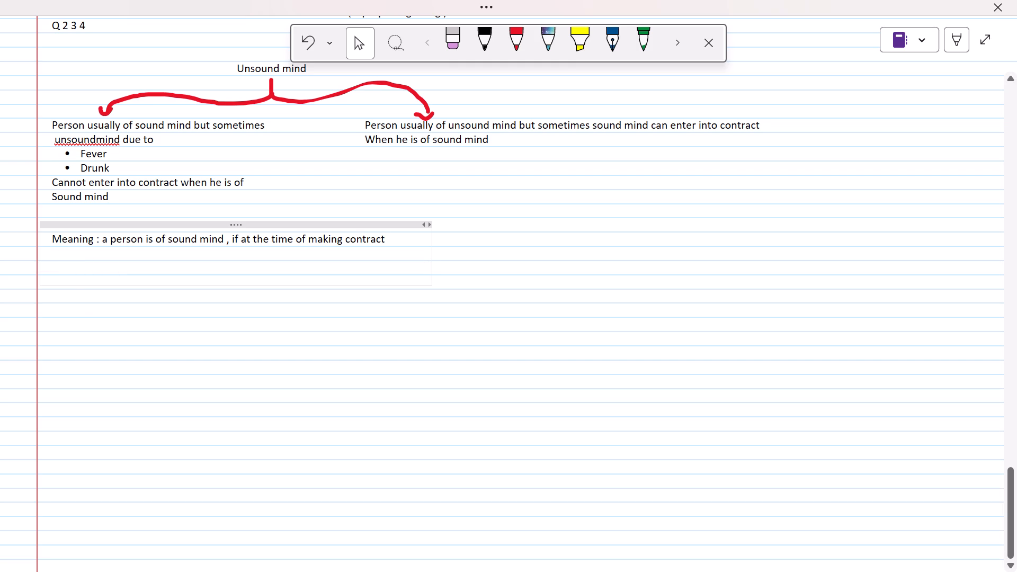
pyautogui.write('8')
pyautogui.press('space')
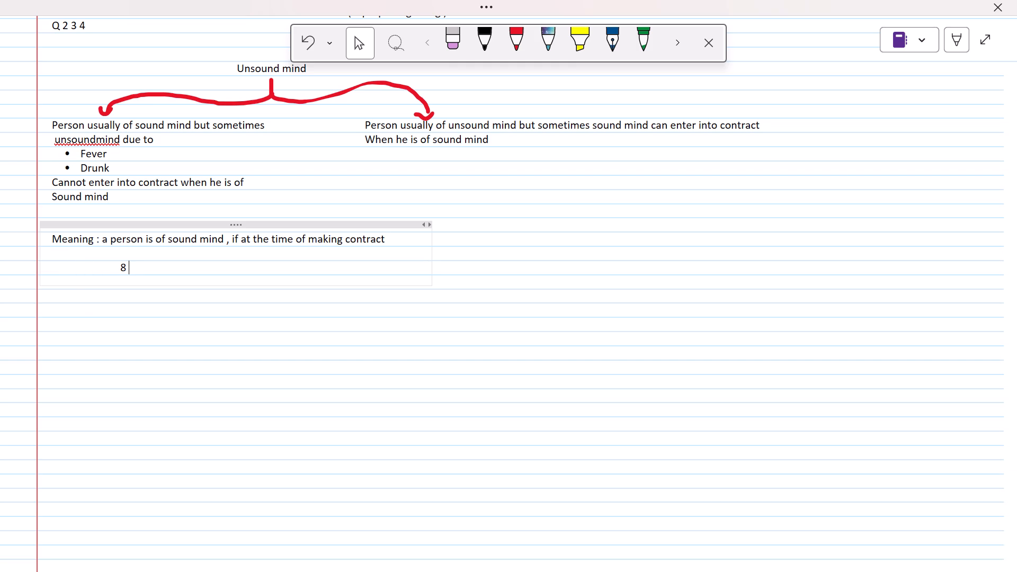
pyautogui.press('BackSpace')
pyautogui.press('BackSpace')
pyautogui.write('*')
pyautogui.press('space')
pyautogui.write('he')
pyautogui.press('space')
pyautogui.write('is cappable of')
pyautogui.press('space')
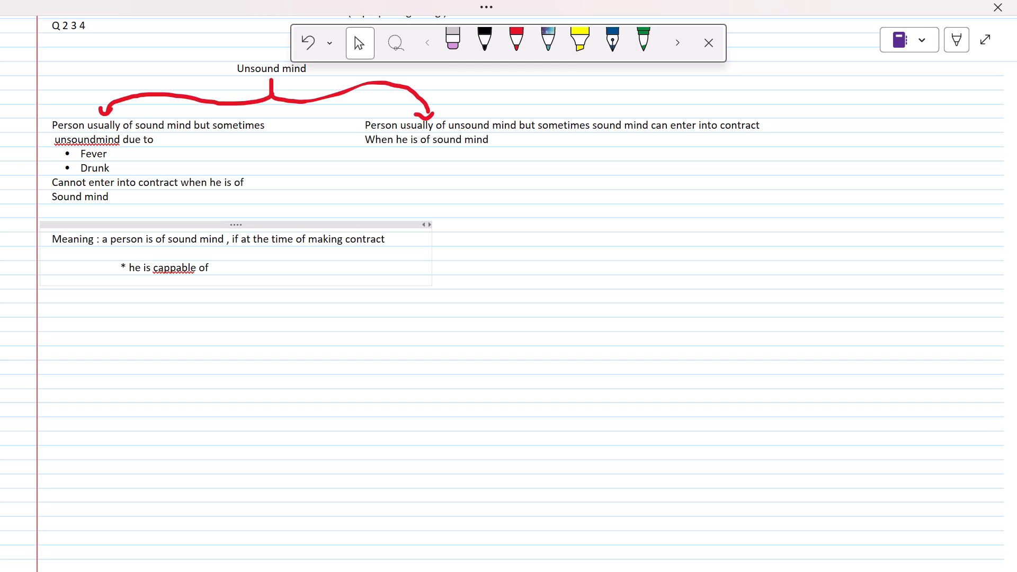
pyautogui.write('under')
pyautogui.write('standing')
pyautogui.press('space')
pyautogui.write('it')
pyautogui.press('space')
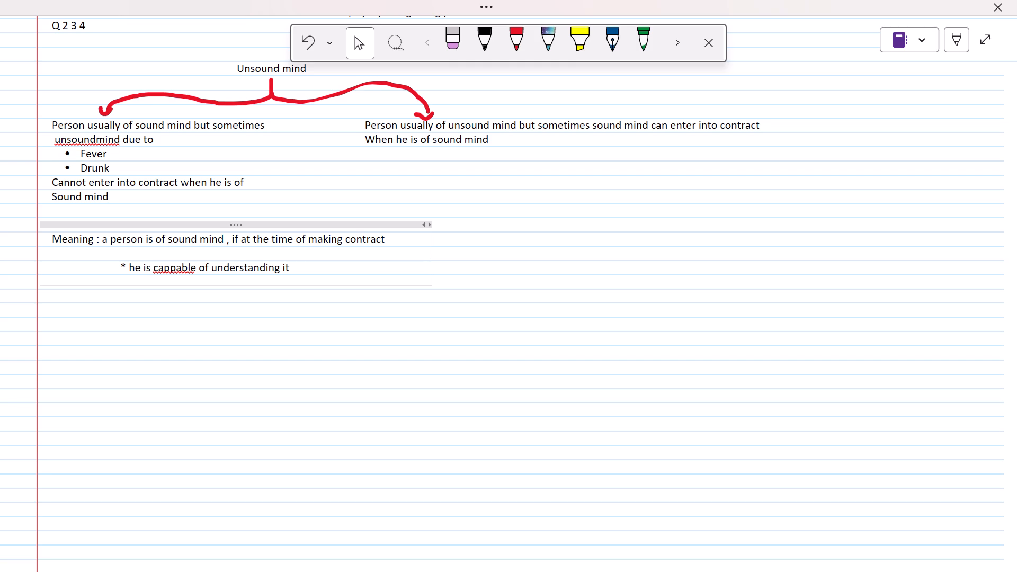
pyautogui.write('and')
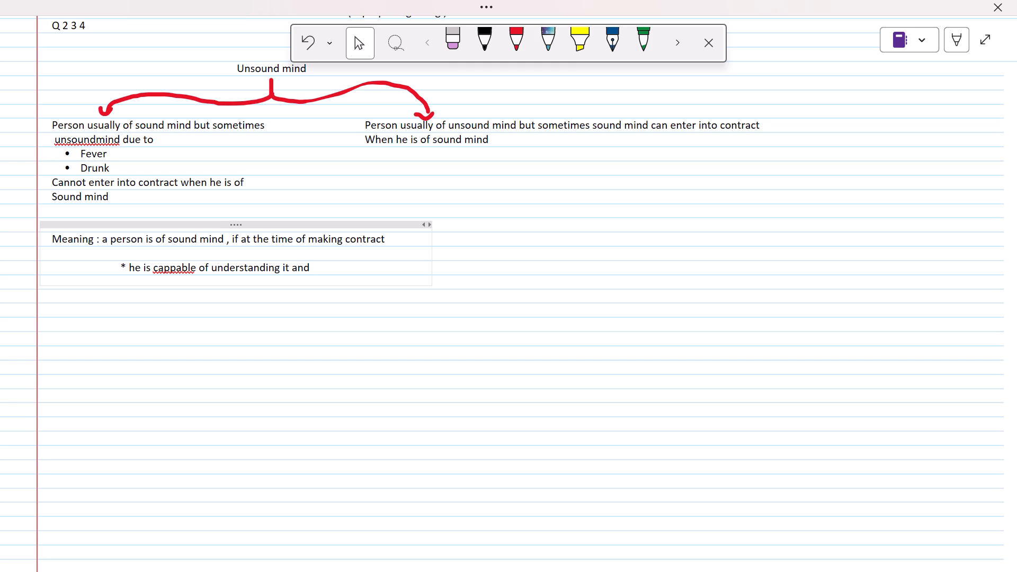
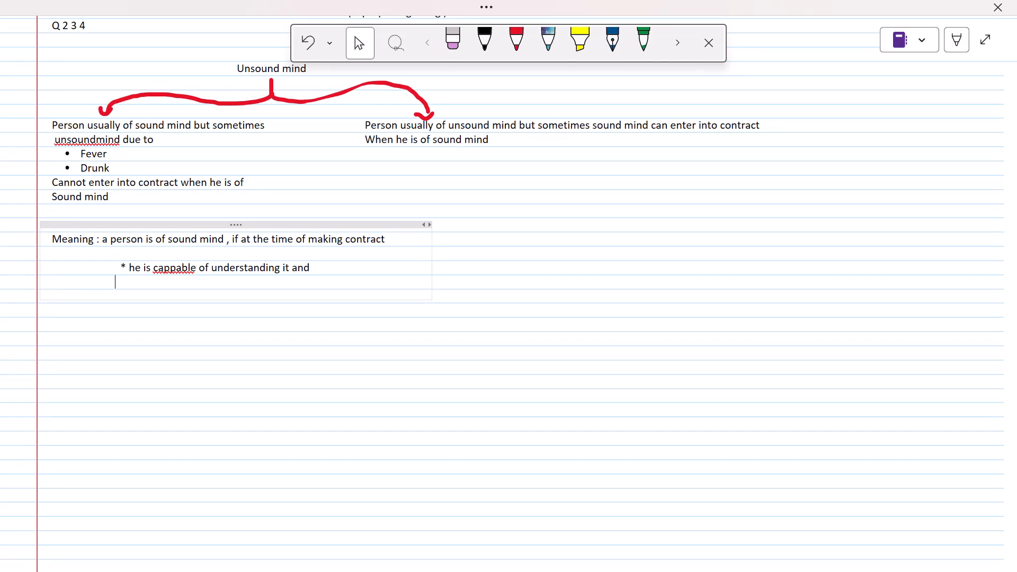
# Add a second asterisk point below the first, reading "forming a rational judgment".
pyautogui.press('space')
pyautogui.press('space')
pyautogui.write('*')
pyautogui.press('space')
pyautogui.write('fam')
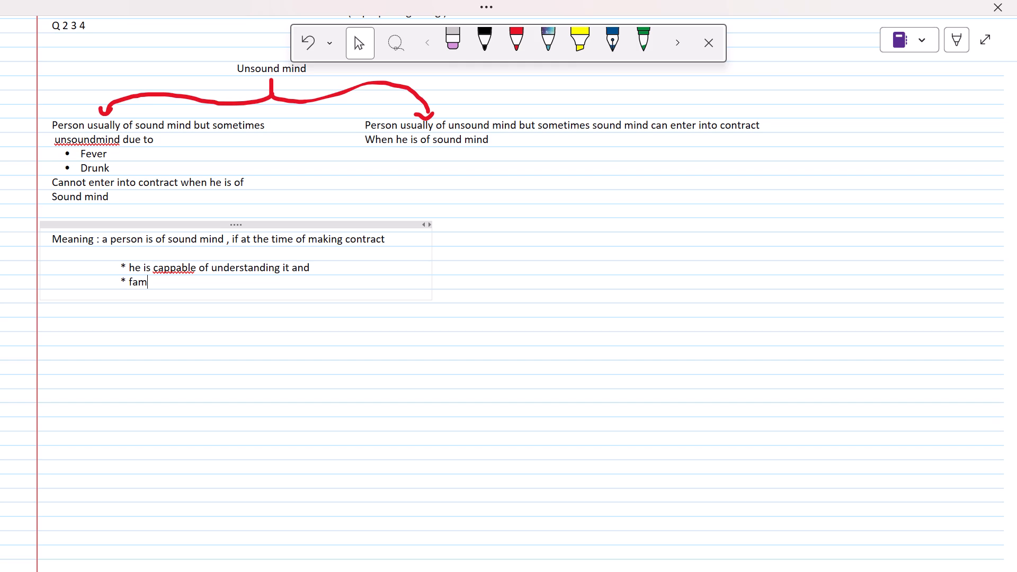
pyautogui.press('BackSpace')
pyautogui.press('BackSpace')
pyautogui.write('orming a')
pyautogui.press('space')
pyautogui.write('ratio')
pyautogui.write('nal')
pyautogui.press('space')
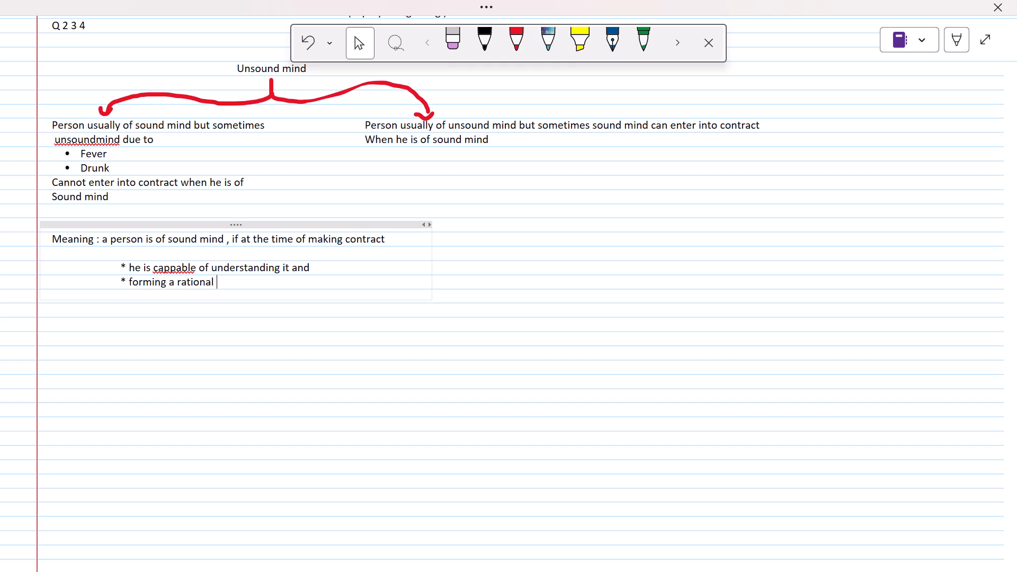
pyautogui.press('u')
pyautogui.press('BackSpace')
pyautogui.write('jud')
pyautogui.press('h')
pyautogui.press('BackSpace')
pyautogui.write('gment')
pyautogui.press('space')
# Correct the spelling of "cappable" to "capable" in the first asterisk point.
pyautogui.press('Up')
pyautogui.press('Left')
pyautogui.press('Left')
pyautogui.press('Left')
pyautogui.press('Left')
pyautogui.press('Left')
pyautogui.press('Left')
pyautogui.press('Left')
pyautogui.press('Left')
pyautogui.press('Left')
pyautogui.press('Left')
pyautogui.press('Left')
pyautogui.press('Left')
pyautogui.press('Left')
pyautogui.press('Left')
pyautogui.press('Left')
pyautogui.press('Left')
pyautogui.press('Left')
pyautogui.press('Left')
pyautogui.press('Left')
pyautogui.press('Left')
pyautogui.press('Left')
pyautogui.press('Left')
pyautogui.press('Left')
pyautogui.press('Left')
pyautogui.press('Left')
pyautogui.press('Left')
pyautogui.press('Left')
pyautogui.press('BackSpace')
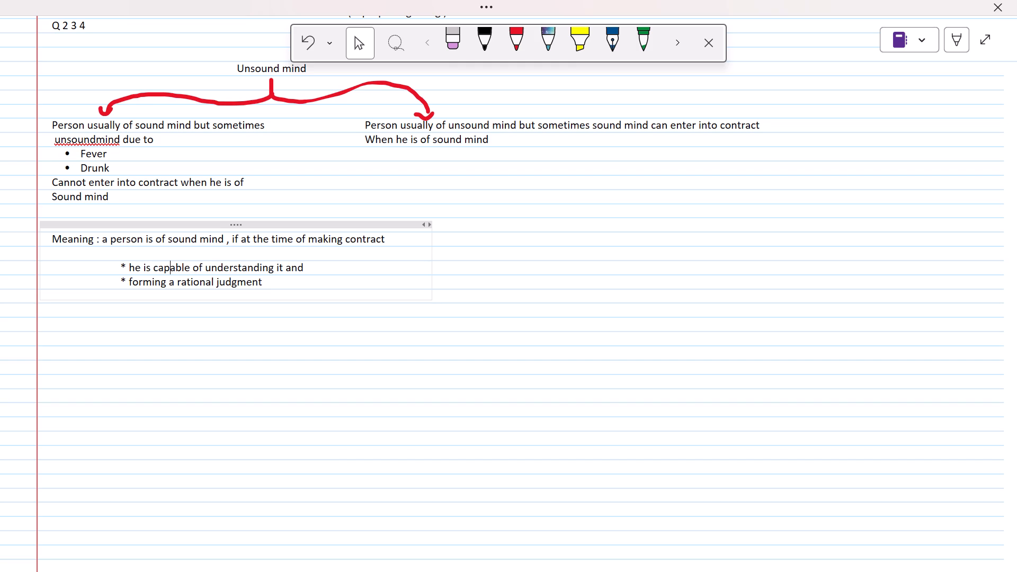
pyautogui.press('Down')
# Add an indented heading "Disqualified persons" in a new note below the asterisk points.
pyautogui.scroll(-2, 71, 238)
pyautogui.click(160, 150)
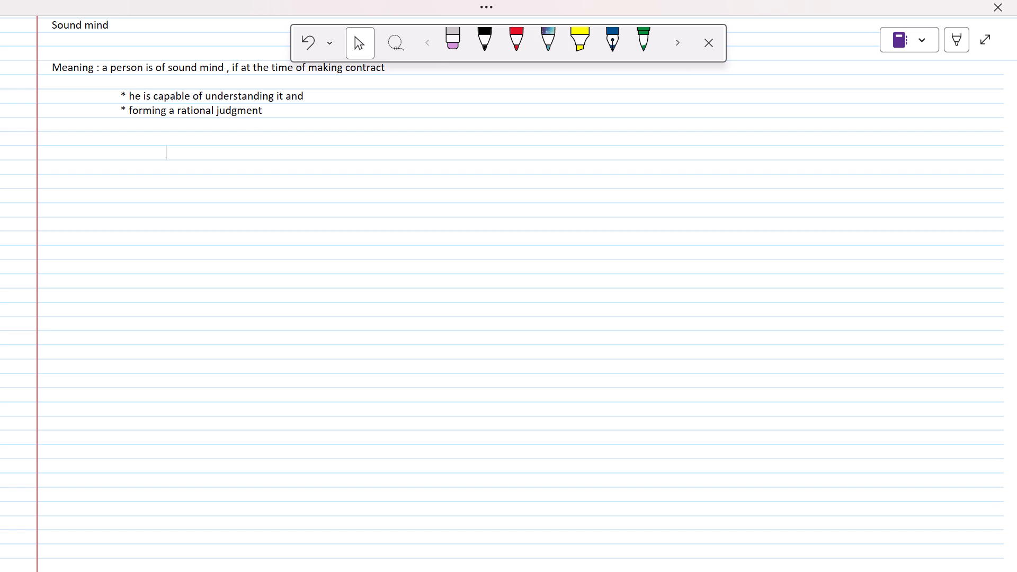
pyautogui.write('dis')
pyautogui.write('qualified o')
pyautogui.press('BackSpace')
pyautogui.write('perso')
pyautogui.write('s')
pyautogui.press('space')
pyautogui.press('BackSpace')
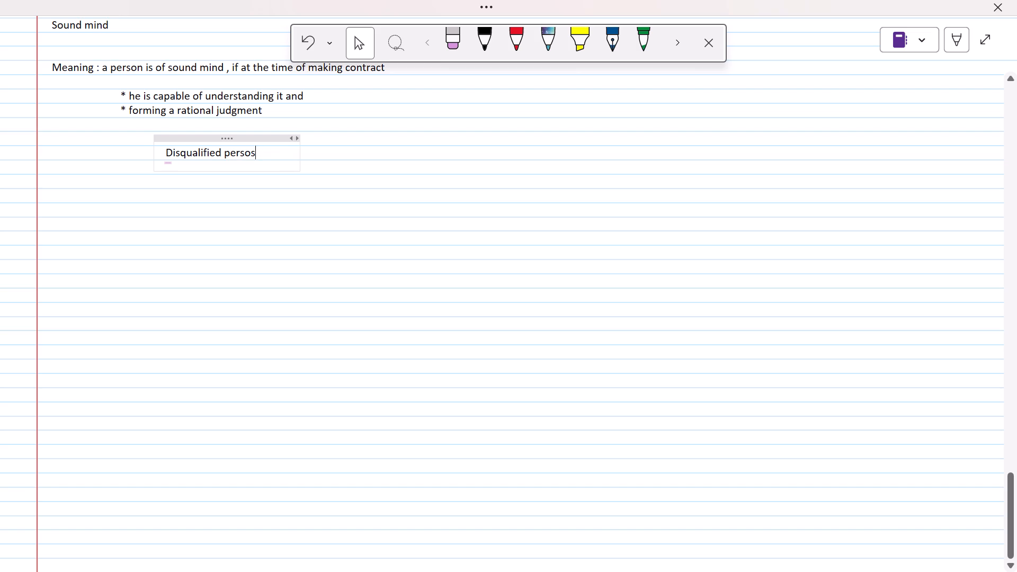
pyautogui.press('BackSpace')
pyautogui.write('ns')
pyautogui.press('space')
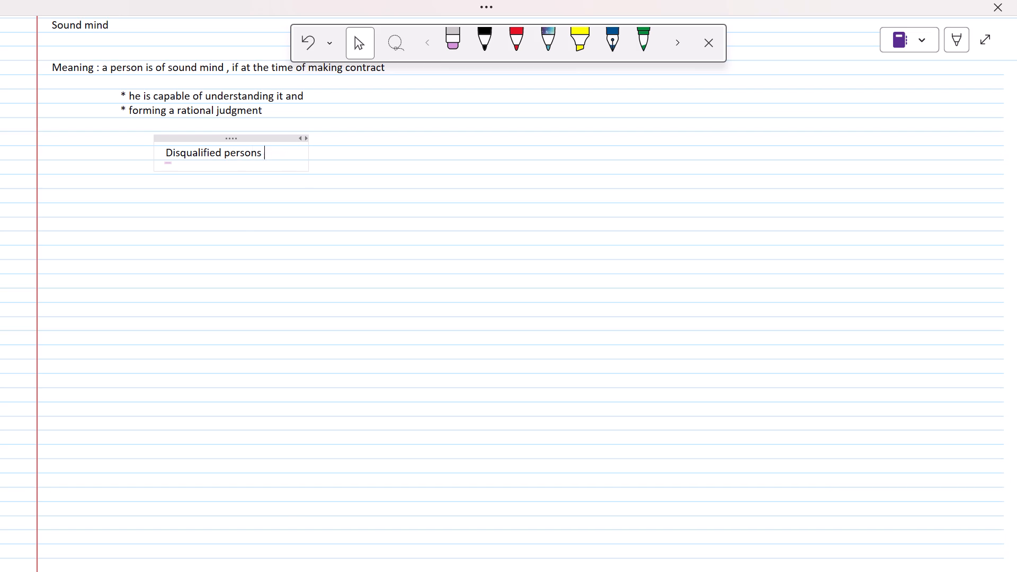
# Highlight the "Disqualified persons" heading in yellow.
pyautogui.hotkey('ctrl', '4')
pyautogui.press('v')
pyautogui.press('BackSpace')
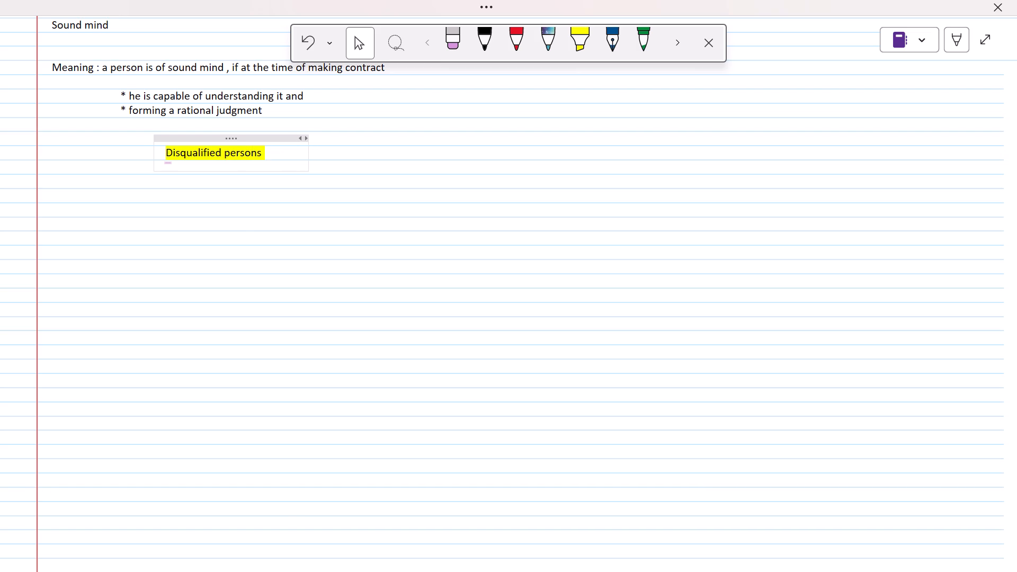
# Start a new note at the margin below the heading, reading "Sometimes law may disqualfies".
pyautogui.click(48, 183)
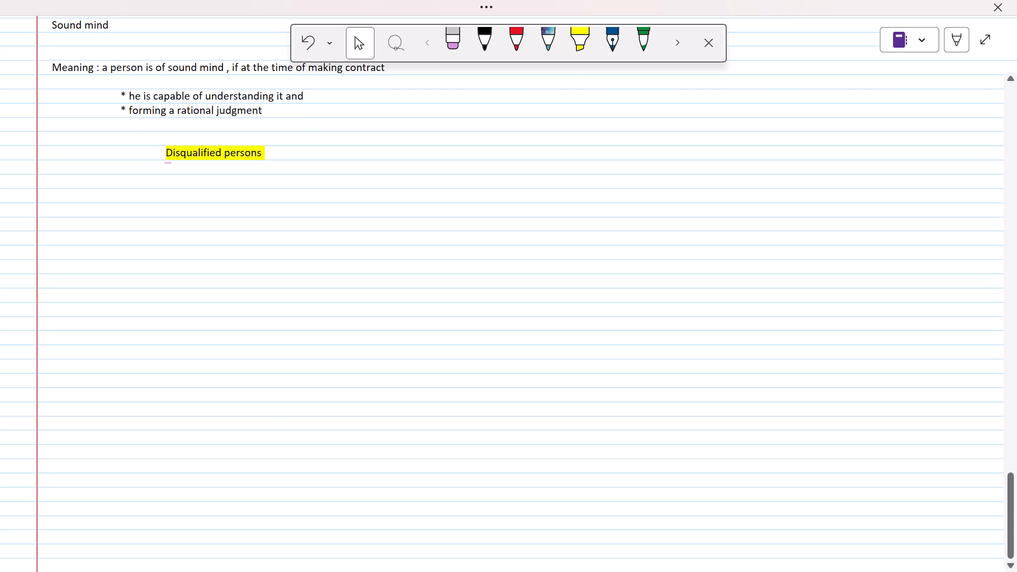
pyautogui.write('sometimes')
pyautogui.press('space')
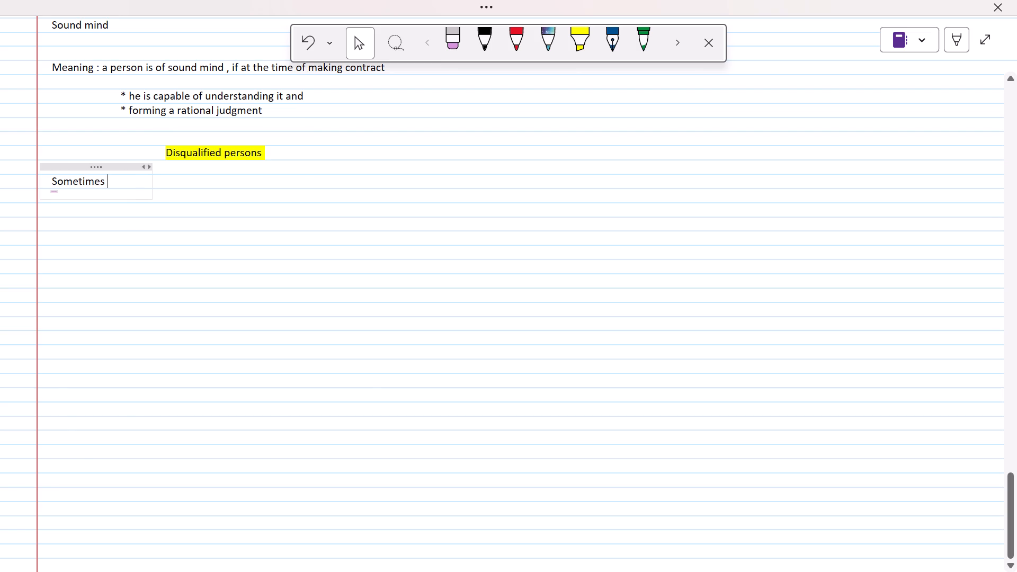
pyautogui.write('law')
pyautogui.press('space')
pyautogui.write('may dis')
pyautogui.write('qual')
pyautogui.write('fies')
pyautogui.press('space')
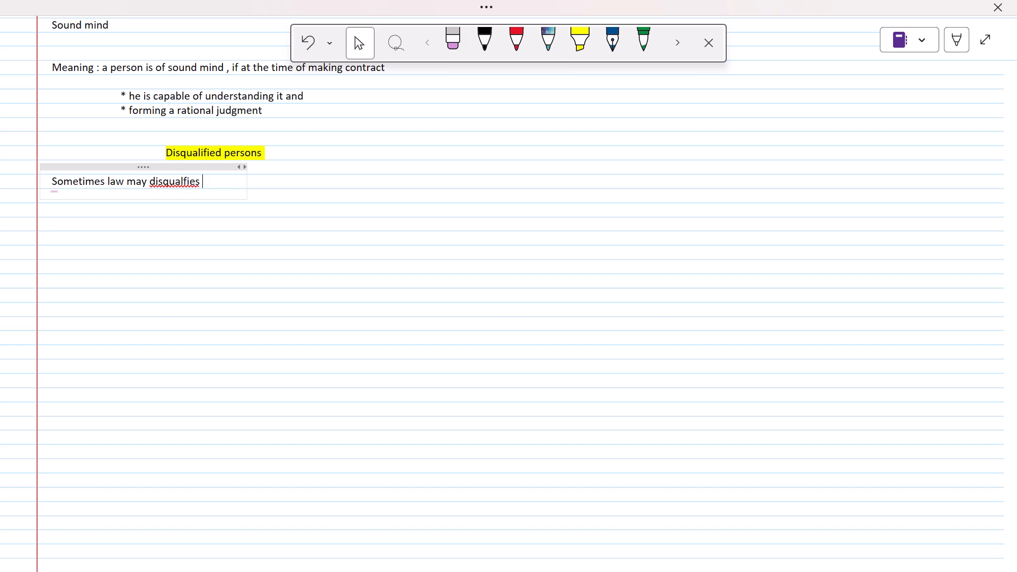
# Correct the spelling of "disqualfies" to "disqualifies" and return to the end of the line.
pyautogui.press('Left')
pyautogui.press('Left')
pyautogui.press('Left')
pyautogui.press('Left')
pyautogui.press('Left')
pyautogui.press('i')
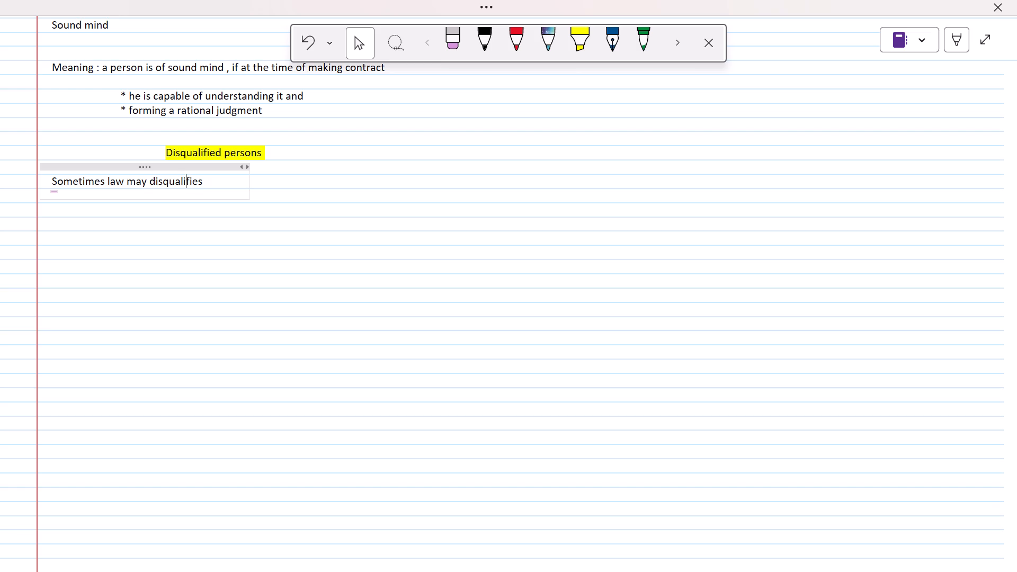
pyautogui.press('Right')
pyautogui.press('Right')
pyautogui.press('Right')
pyautogui.press('Right')
pyautogui.press('Right')
pyautogui.press('Right')
pyautogui.press('Right')
# Continue the sentence with "certain type of persons from entering".
pyautogui.write('certain')
pyautogui.press('space')
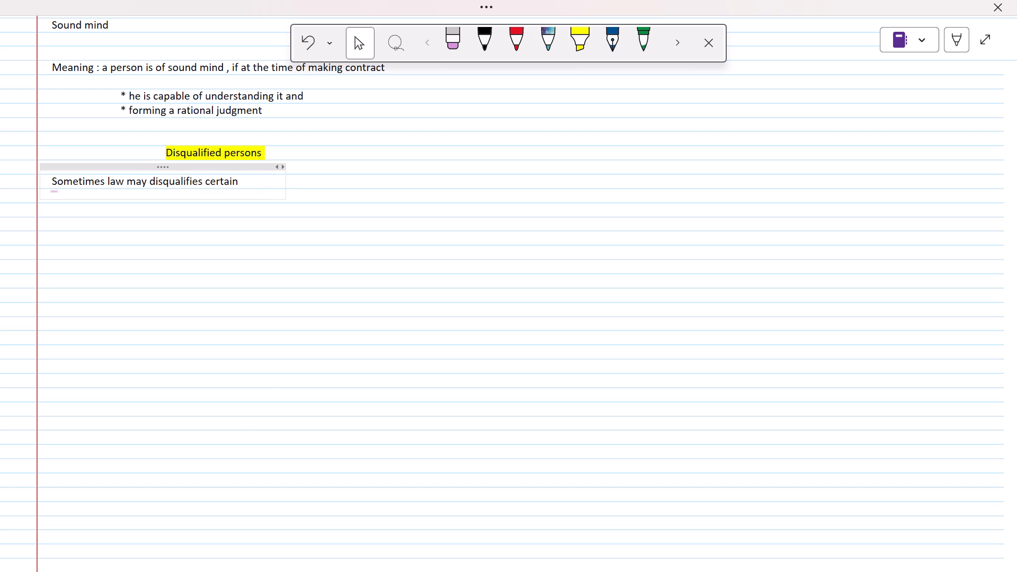
pyautogui.write('type')
pyautogui.press('space')
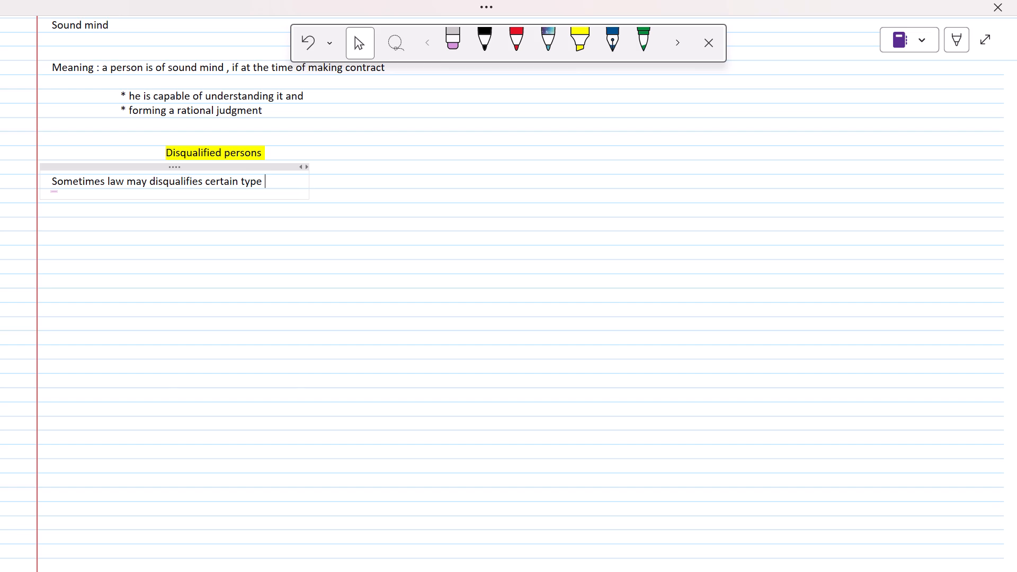
pyautogui.write('of')
pyautogui.press('space')
pyautogui.write('persons from')
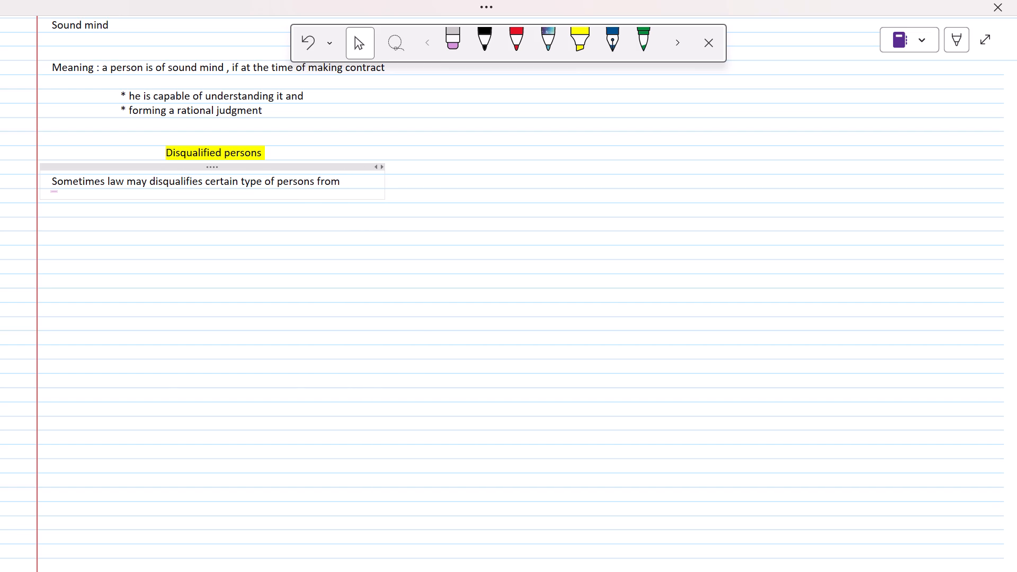
pyautogui.press('space')
pyautogui.write('entering')
pyautogui.press('space')
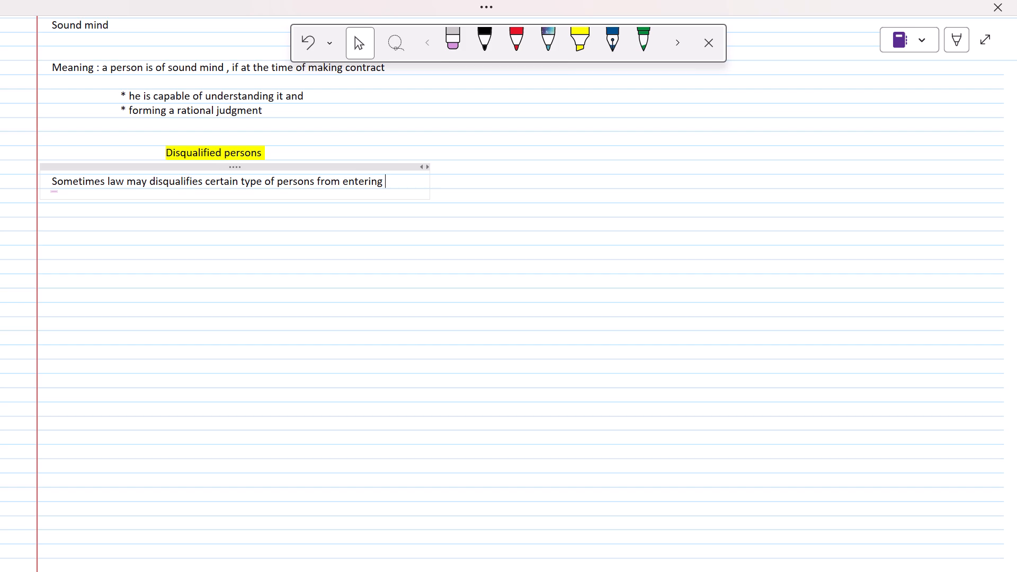
# Complete the sentence with "into certain type of contracts:-".
pyautogui.write('into certain')
pyautogui.write('tyoe')
pyautogui.press('BackSpace')
pyautogui.press('p')
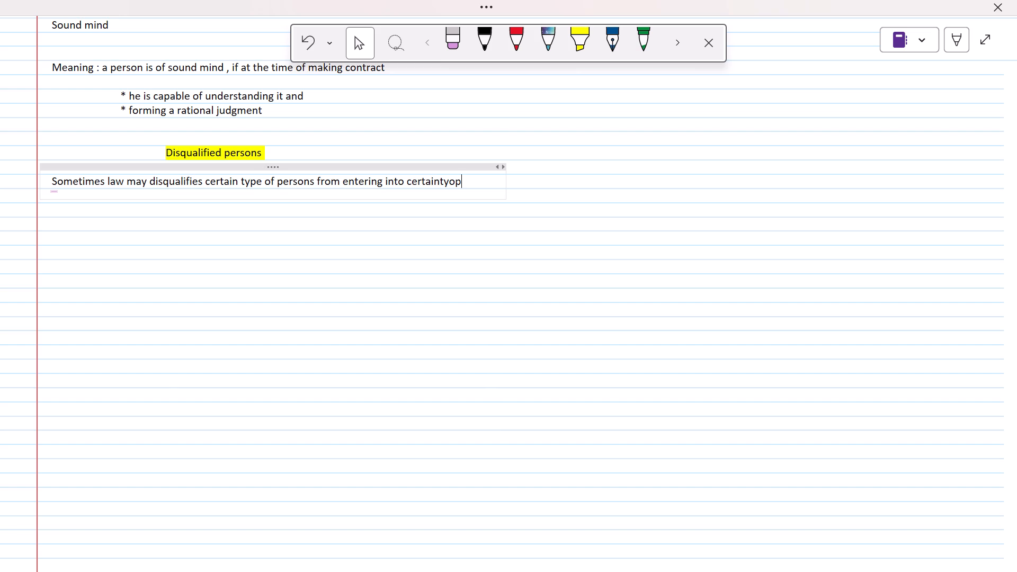
pyautogui.press('BackSpace')
pyautogui.press('BackSpace')
pyautogui.press('BackSpace')
pyautogui.press('BackSpace')
pyautogui.press('space')
pyautogui.press('space')
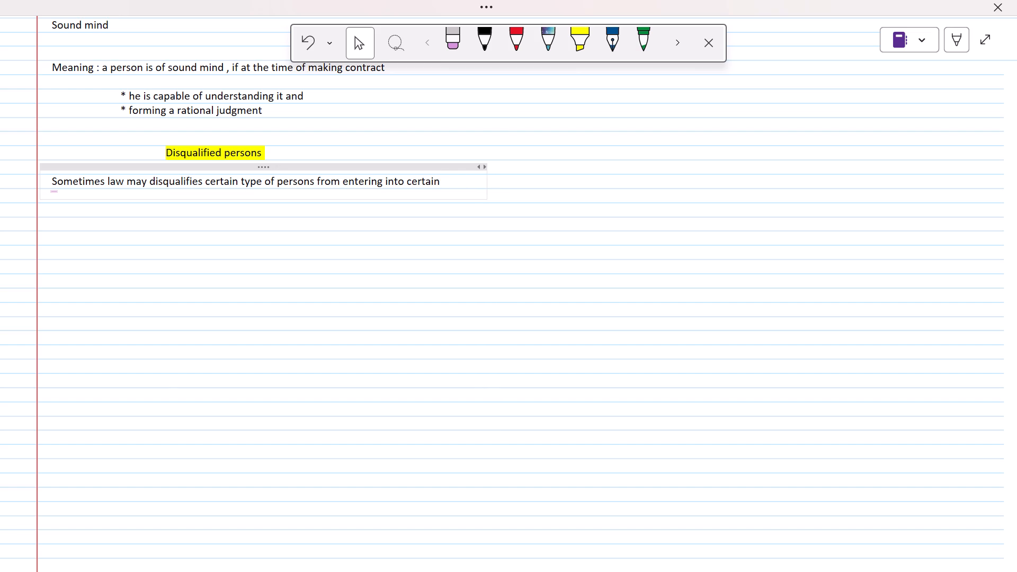
pyautogui.write('type of contractd')
pyautogui.press('BackSpace')
pyautogui.press('s')
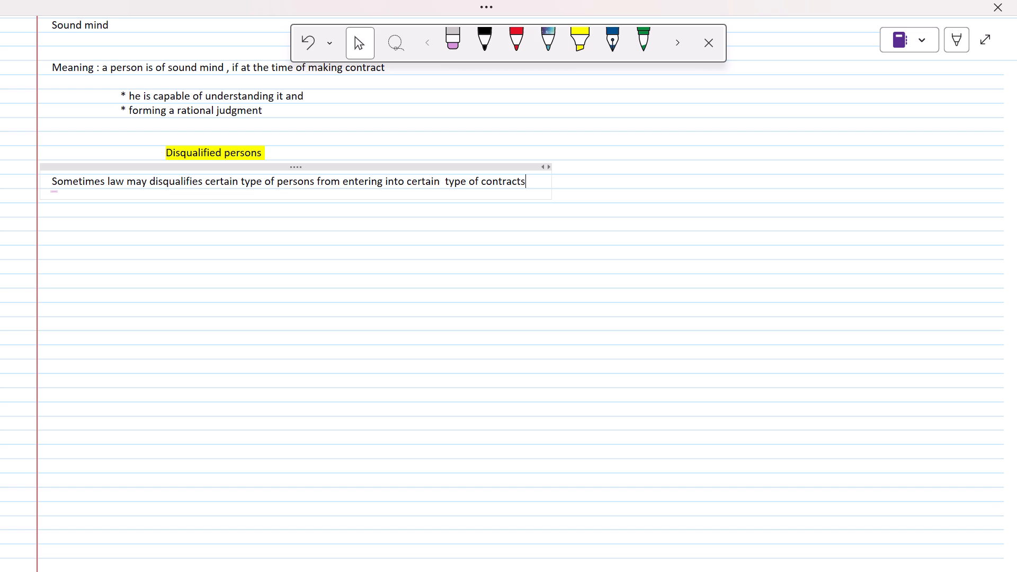
pyautogui.write(':p-')
pyautogui.press('BackSpace')
pyautogui.press('BackSpace')
pyautogui.write('-')
pyautogui.press('space')
# Begin a numbered list below the sentence with a first item starting "Foreign ambas".
pyautogui.press('Return')
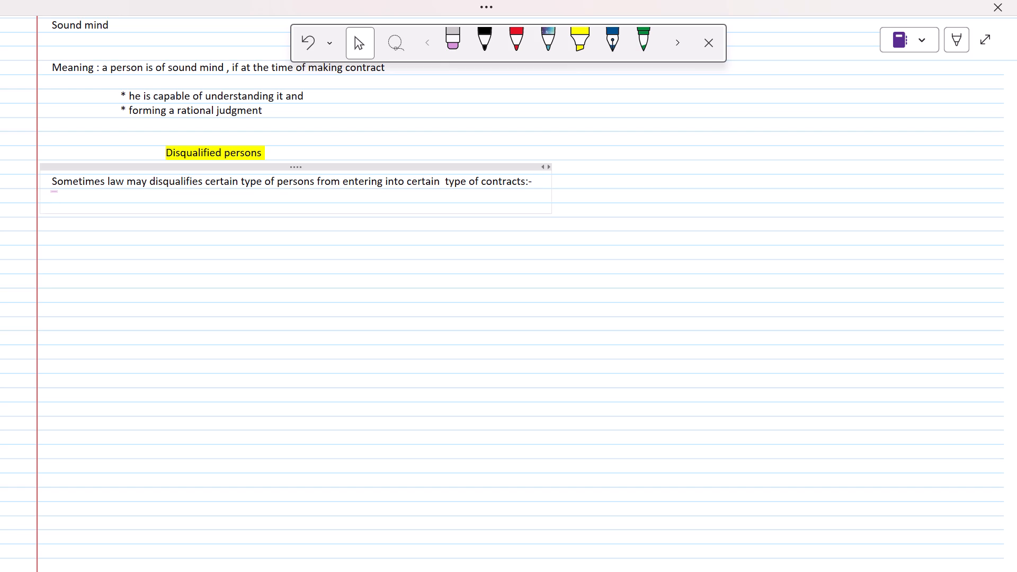
pyautogui.write('1.')
pyautogui.press('space')
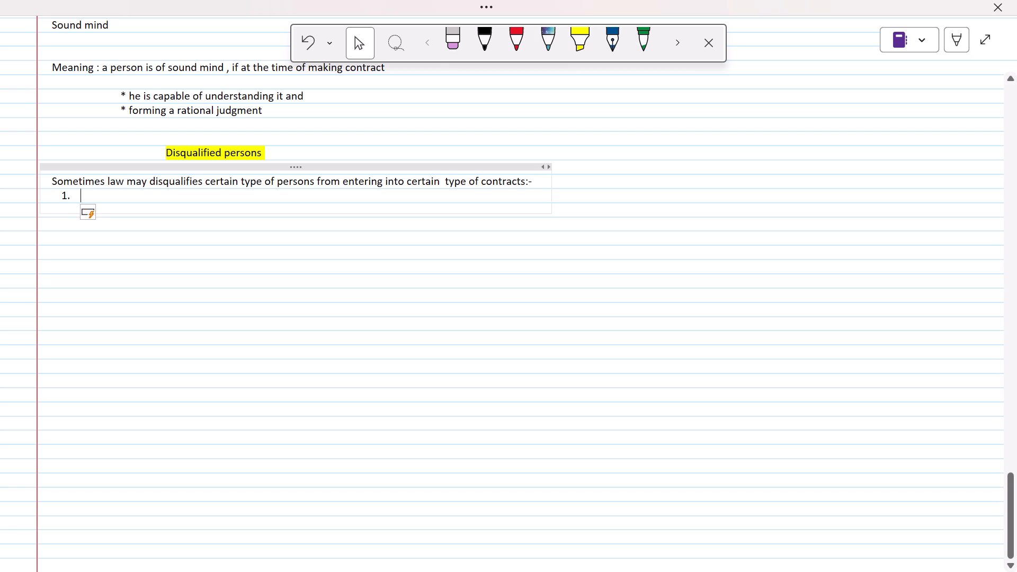
pyautogui.write('foriegn')
pyautogui.press('space')
pyautogui.write('a,')
pyautogui.press('BackSpace')
pyautogui.write('mbas')
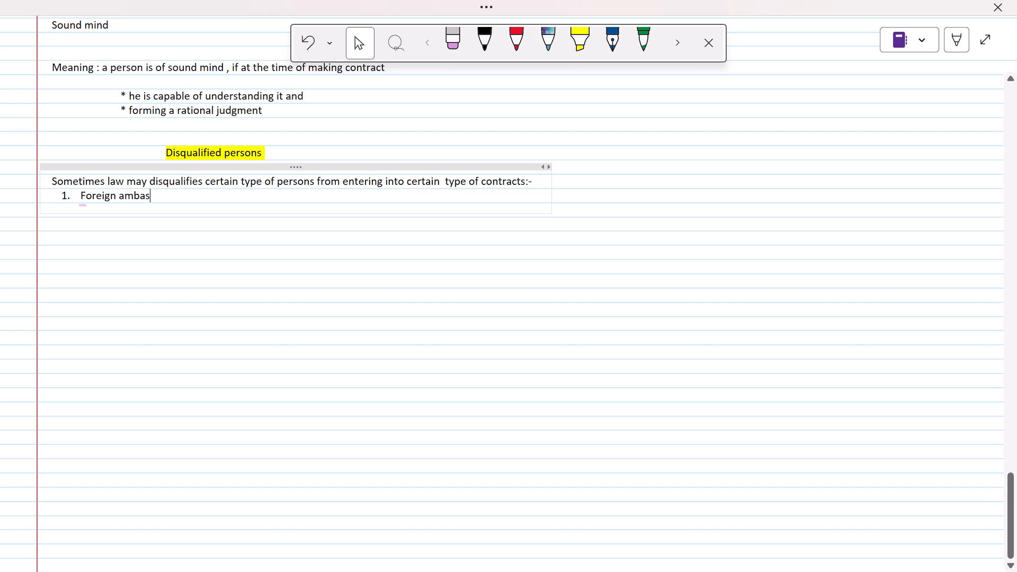
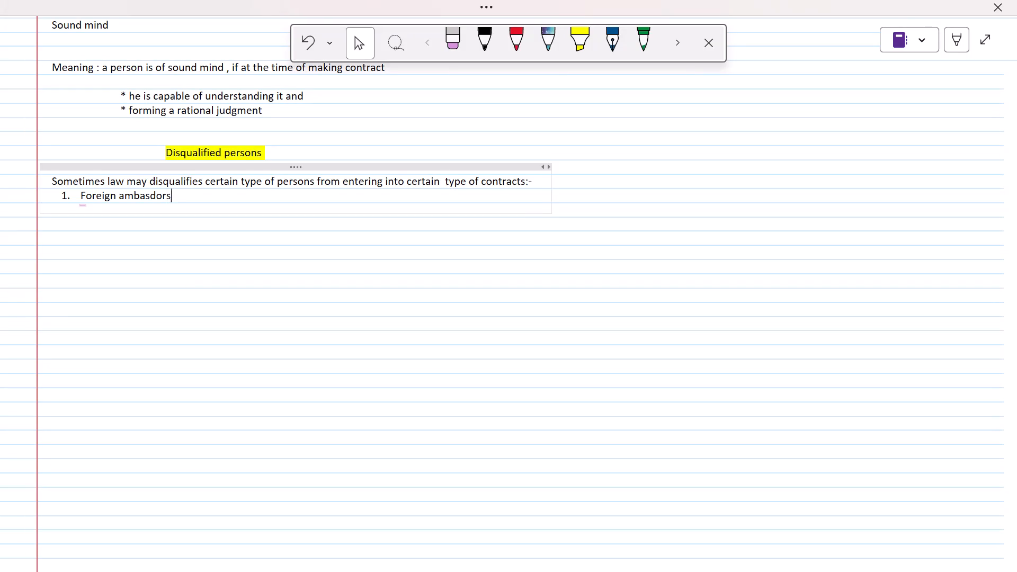
# Continue the first list item with "/ sovereigns".
pyautogui.write('/ so')
pyautogui.press('e')
pyautogui.write('rei')
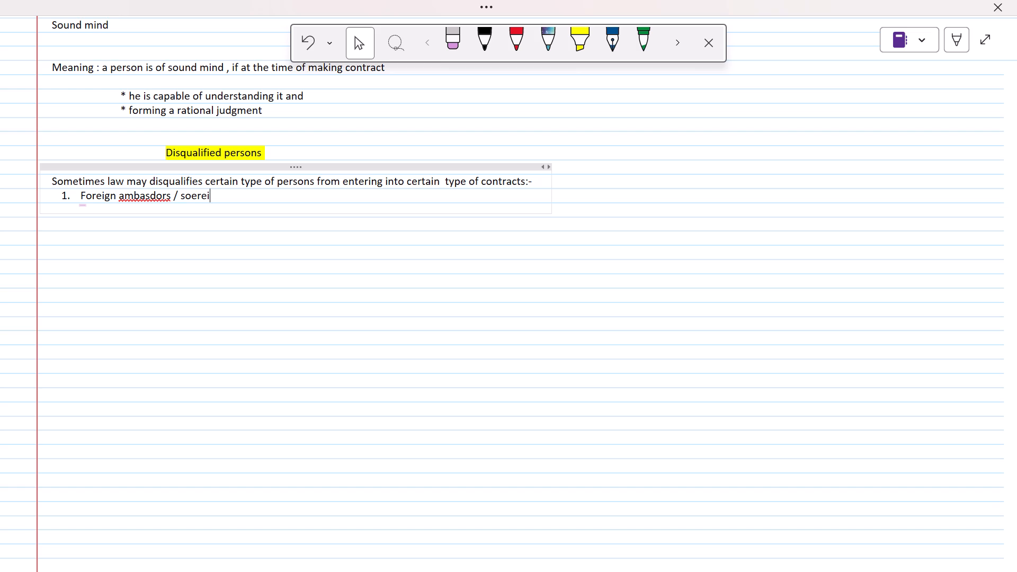
pyautogui.write('gns')
pyautogui.press('space')
pyautogui.press('Left')
pyautogui.press('Left')
pyautogui.press('Left')
pyautogui.press('Left')
pyautogui.press('Left')
pyautogui.press('Left')
pyautogui.press('Left')
pyautogui.press('Left')
pyautogui.press('v')
# Change "ambasdors" to "ambasadors" in the first list item and return to the end of the line.
pyautogui.press('Left')
pyautogui.press('Left')
pyautogui.press('Left')
pyautogui.press('Left')
pyautogui.press('Left')
pyautogui.press('Left')
pyautogui.press('Left')
pyautogui.press('Left')
pyautogui.press('Left')
pyautogui.press('Left')
pyautogui.press('Left')
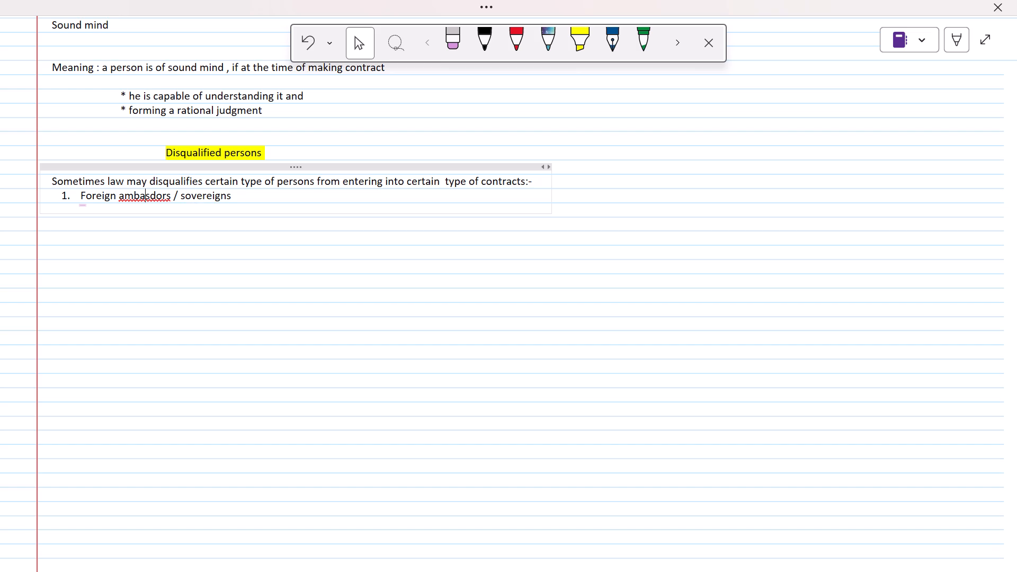
pyautogui.press('Right')
pyautogui.press('a')
pyautogui.press('Right')
pyautogui.press('Right')
pyautogui.press('Right')
pyautogui.press('Right')
pyautogui.press('Right')
pyautogui.press('Right')
pyautogui.press('Right')
pyautogui.press('Right')
pyautogui.press('Right')
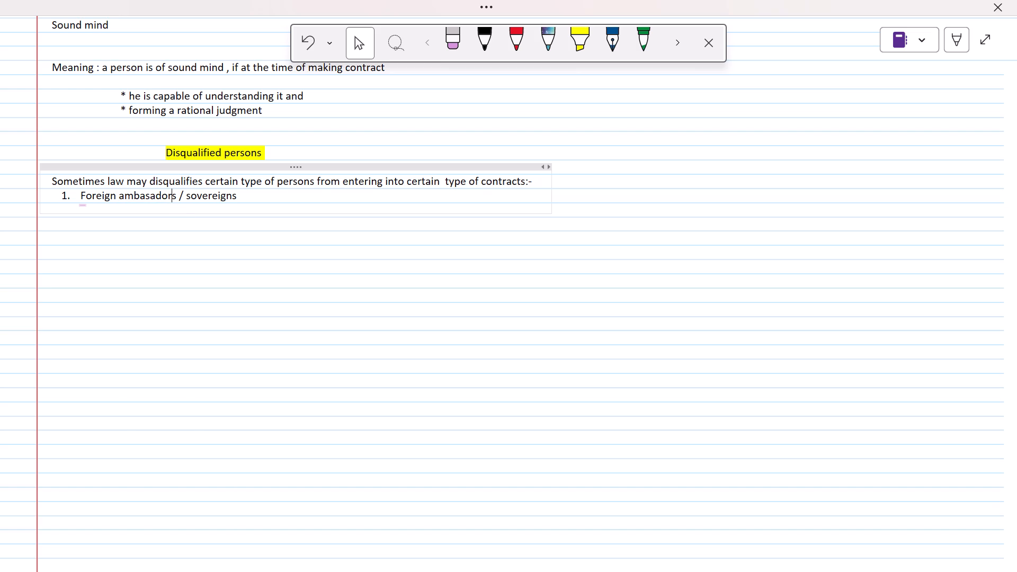
pyautogui.press('Right')
pyautogui.press('Right')
pyautogui.press('Right')
pyautogui.press('Right')
pyautogui.press('Right')
pyautogui.press('Right')
pyautogui.press('Right')
pyautogui.press('Right')
pyautogui.press('Right')
pyautogui.press('Right')
pyautogui.press('Right')
# Add a second numbered item reading "Alien enemy".
pyautogui.press('Return')
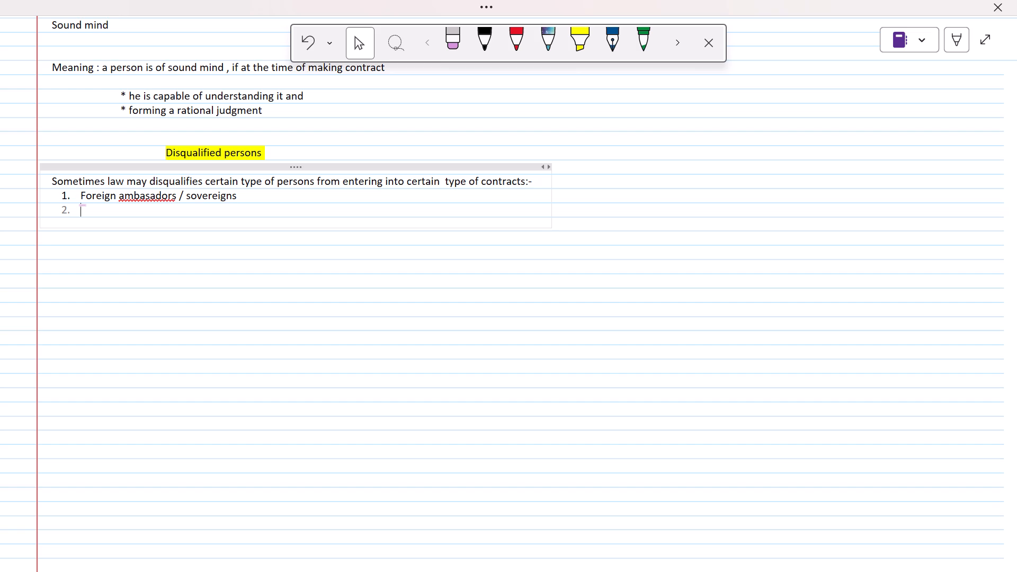
pyautogui.write('alies')
pyautogui.press('space')
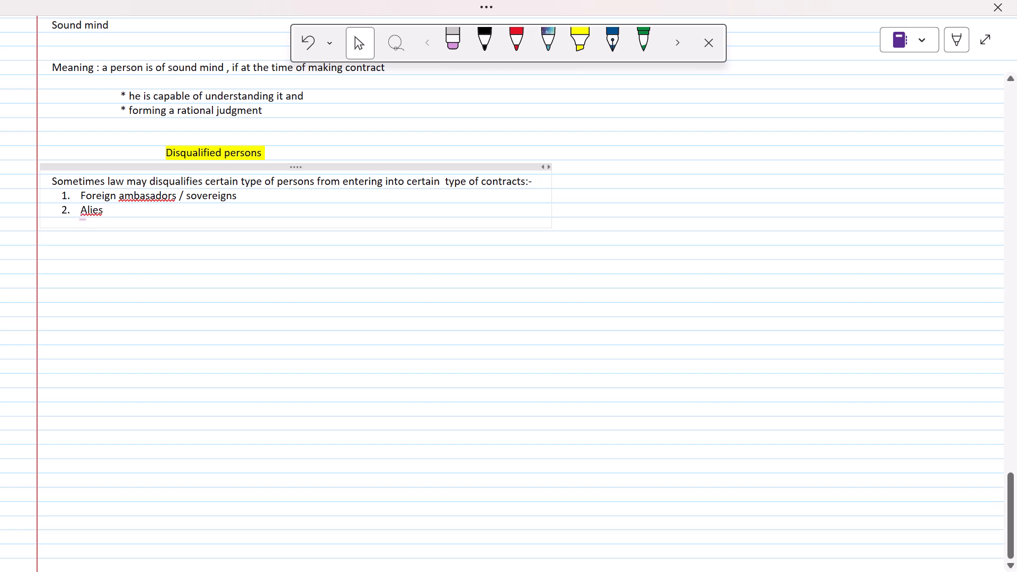
pyautogui.press('BackSpace')
pyautogui.press('m')
pyautogui.press('BackSpace')
pyautogui.press('BackSpace')
pyautogui.press('space')
pyautogui.press('BackSpace')
pyautogui.write('n')
pyautogui.press('space')
pyautogui.write('so')
pyautogui.press('BackSpace')
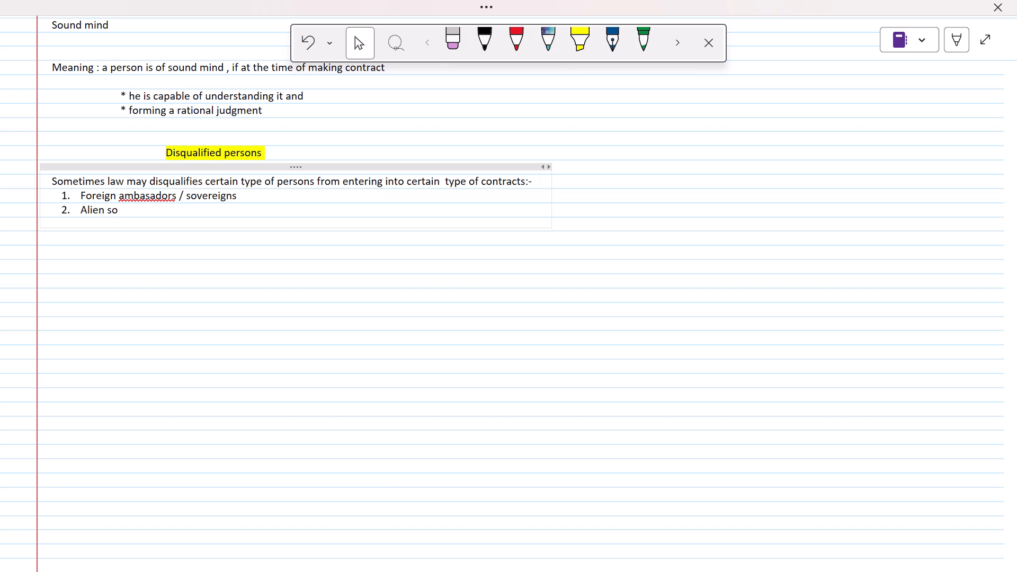
pyautogui.press('BackSpace')
pyautogui.write('enemy')
pyautogui.press('space')
# Add the explanation "( citizen of enemy country )" after "Alien enemy" in the second item.
pyautogui.write('(')
pyautogui.press('space')
pyautogui.write('citi')
pyautogui.write('zen')
pyautogui.press('space')
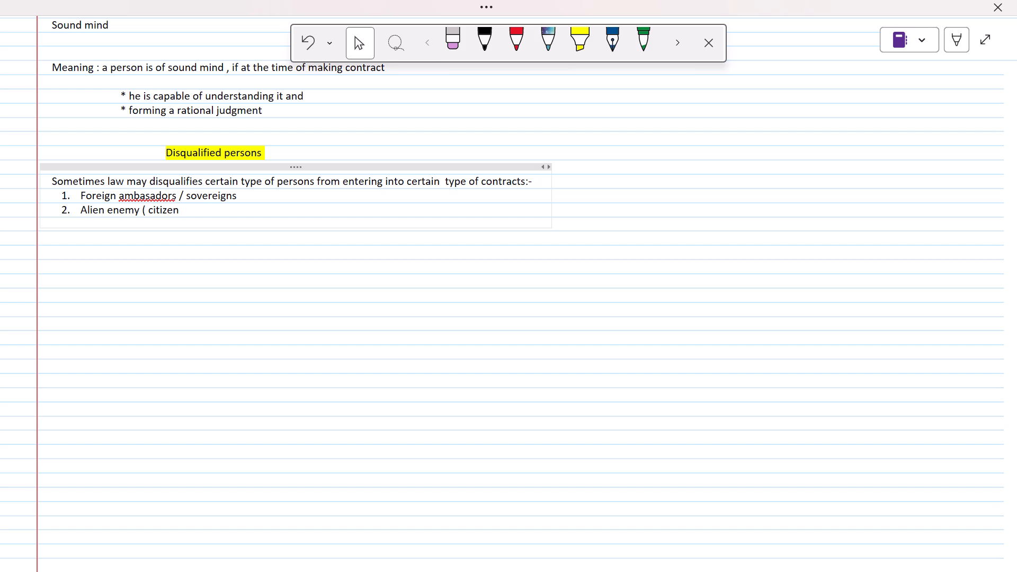
pyautogui.write('of enemy')
pyautogui.press('space')
pyautogui.write('con')
pyautogui.press('BackSpace')
pyautogui.write('untry')
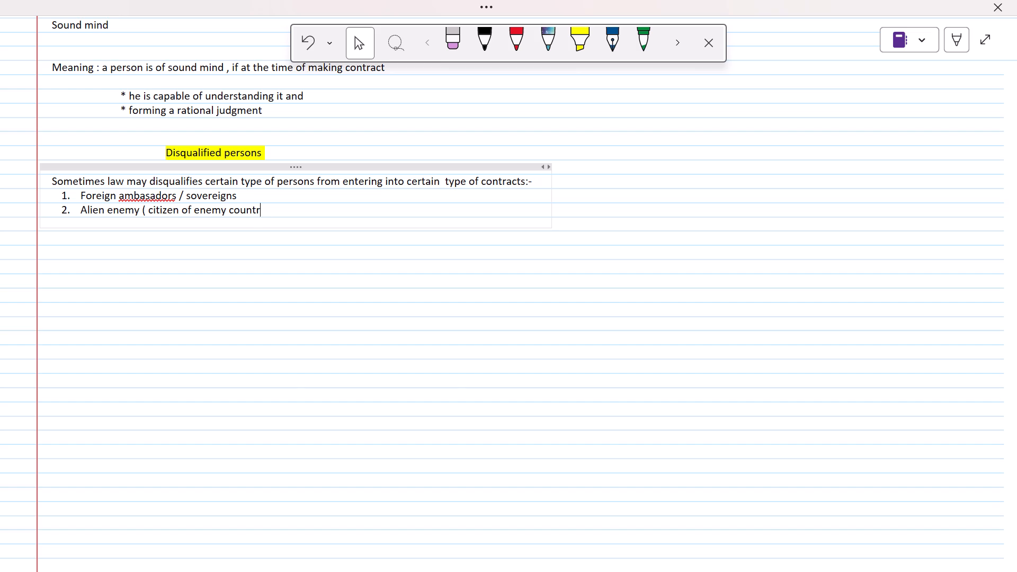
pyautogui.press('space')
pyautogui.write(')')
pyautogui.press('space')
# Start a third numbered item with "Corporations cannot".
pyautogui.press('Return')
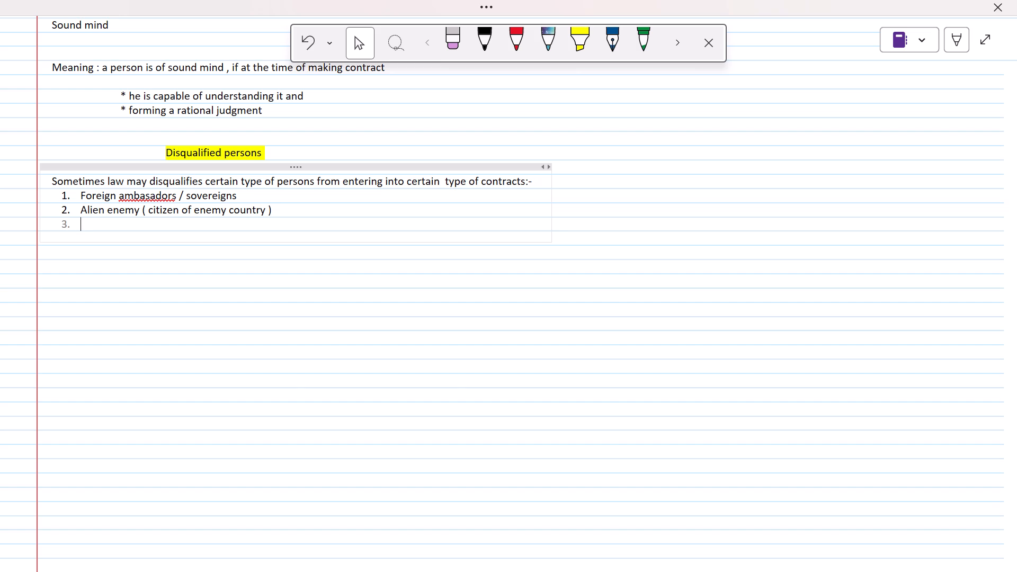
pyautogui.press('space')
pyautogui.press('BackSpace')
pyautogui.write('co')
pyautogui.press('r')
pyautogui.press('p')
pyautogui.write('oration')
pyautogui.press('space')
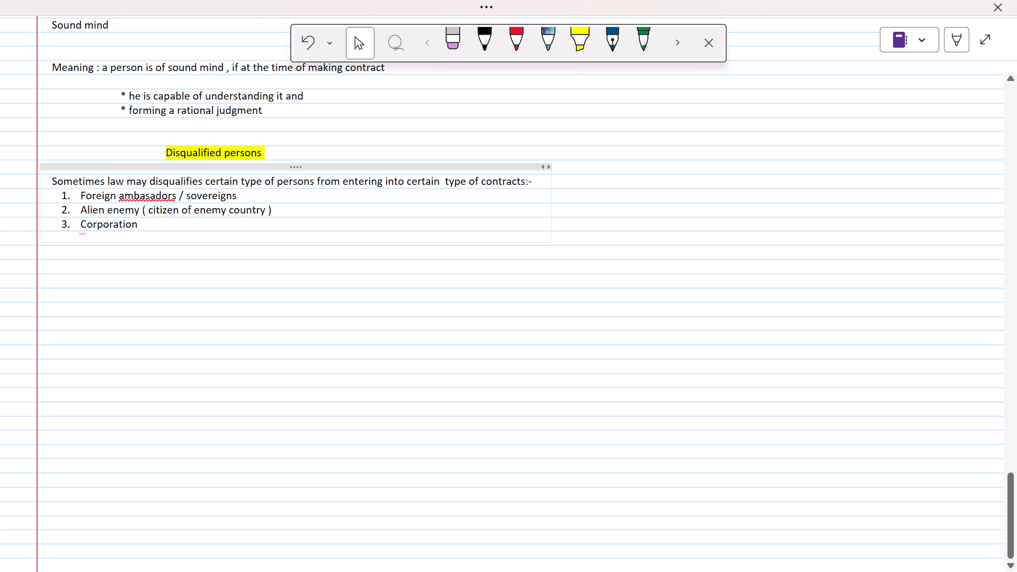
pyautogui.press('BackSpace')
pyautogui.write('s')
pyautogui.press('space')
pyautogui.write('cannot')
pyautogui.press('space')
# Continue the third item with "enter into contracts".
pyautogui.write('en')
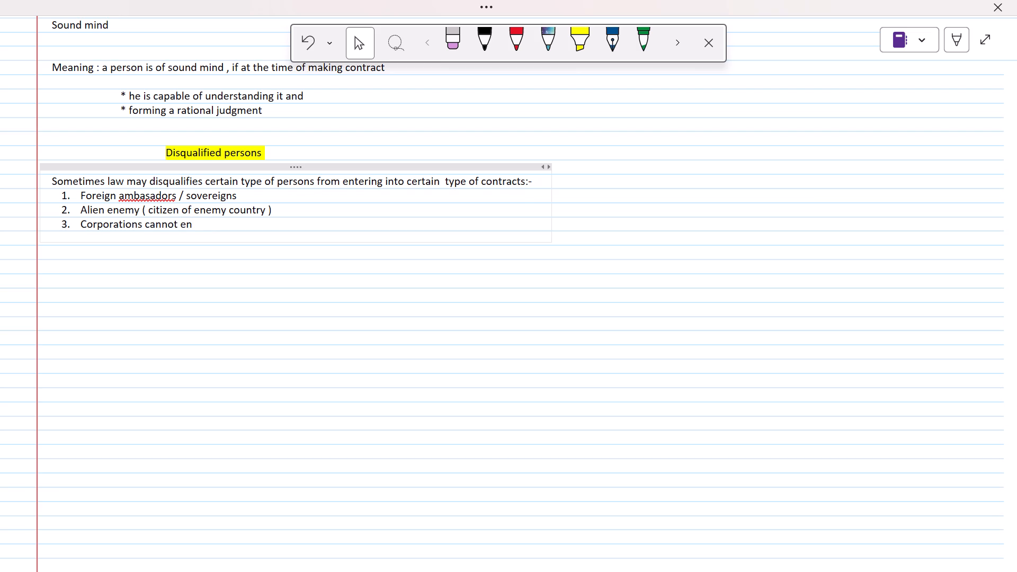
pyautogui.write('ter intr')
pyautogui.press('BackSpace')
pyautogui.press('BackSpace')
pyautogui.write('to')
pyautogui.press('space')
pyautogui.write('contracts')
pyautogui.press('space')
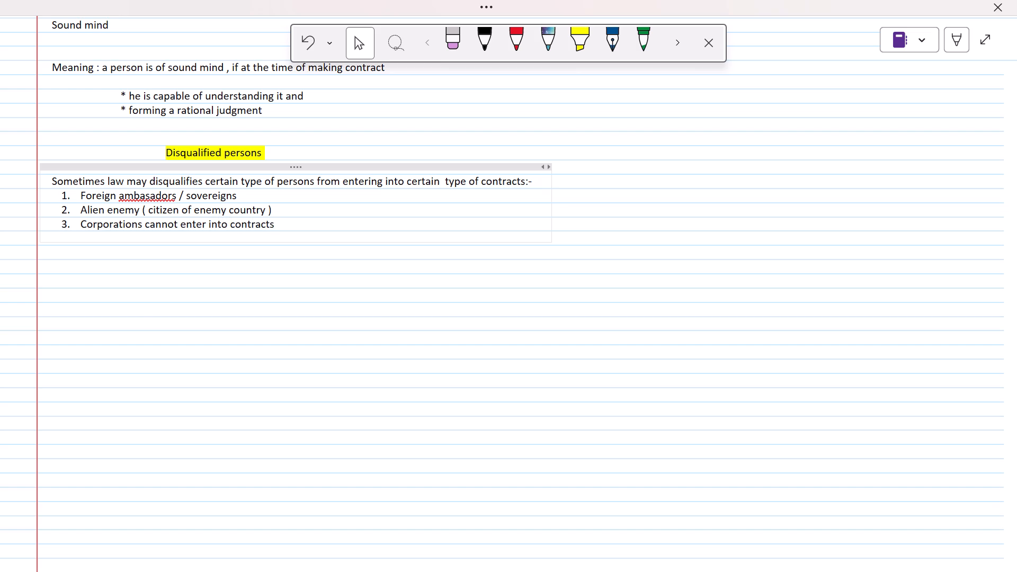
# Complete the third item with "outside the scope of their business".
pyautogui.write('outside')
pyautogui.press('space')
pyautogui.write('the')
pyautogui.press('space')
pyautogui.write('so')
pyautogui.press('BackSpace')
pyautogui.write('co')
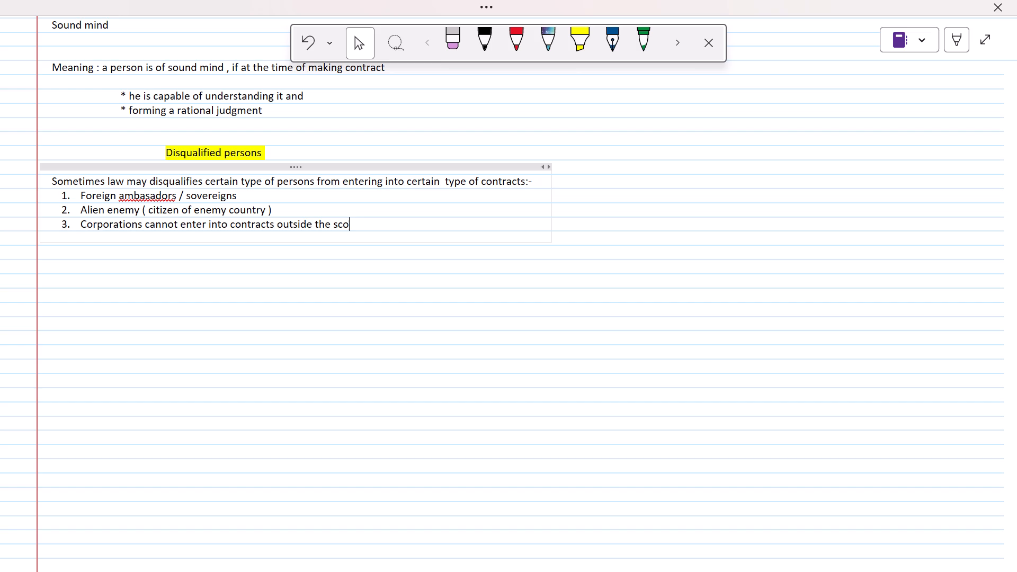
pyautogui.write('pe')
pyautogui.press('space')
pyautogui.write('of')
pyautogui.press('space')
pyautogui.write('theri')
pyautogui.press('space')
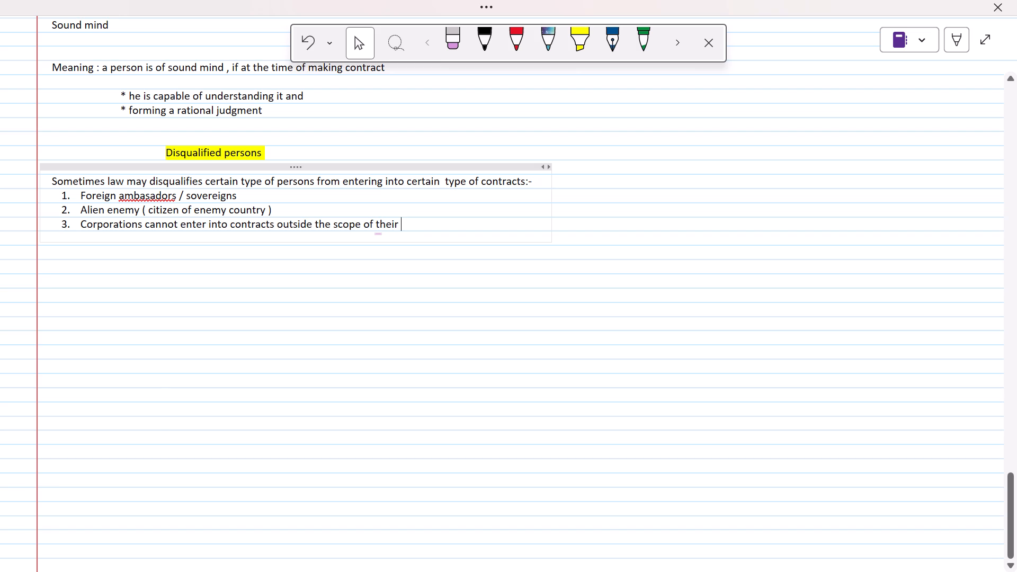
pyautogui.write('busi')
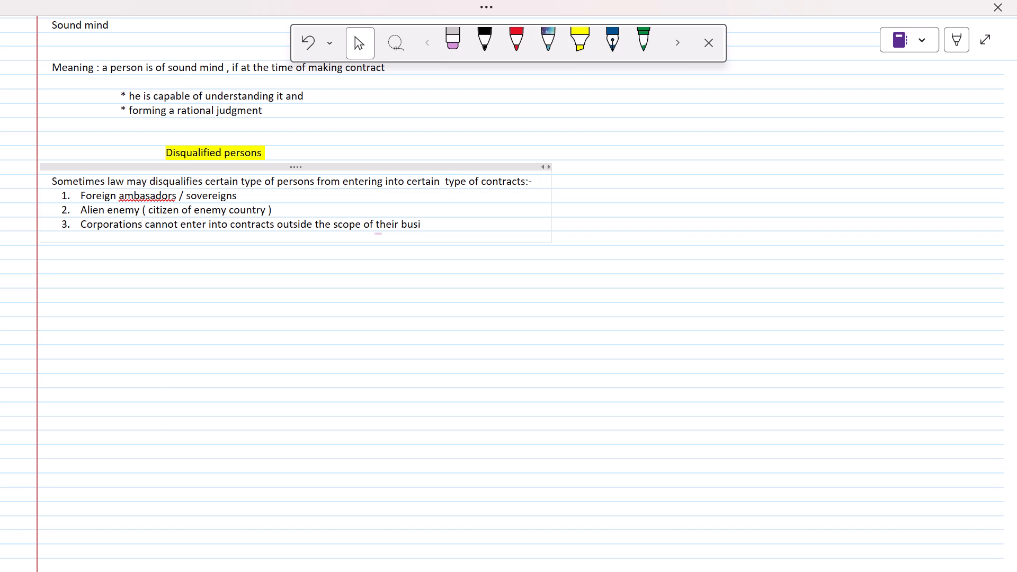
pyautogui.write('ness')
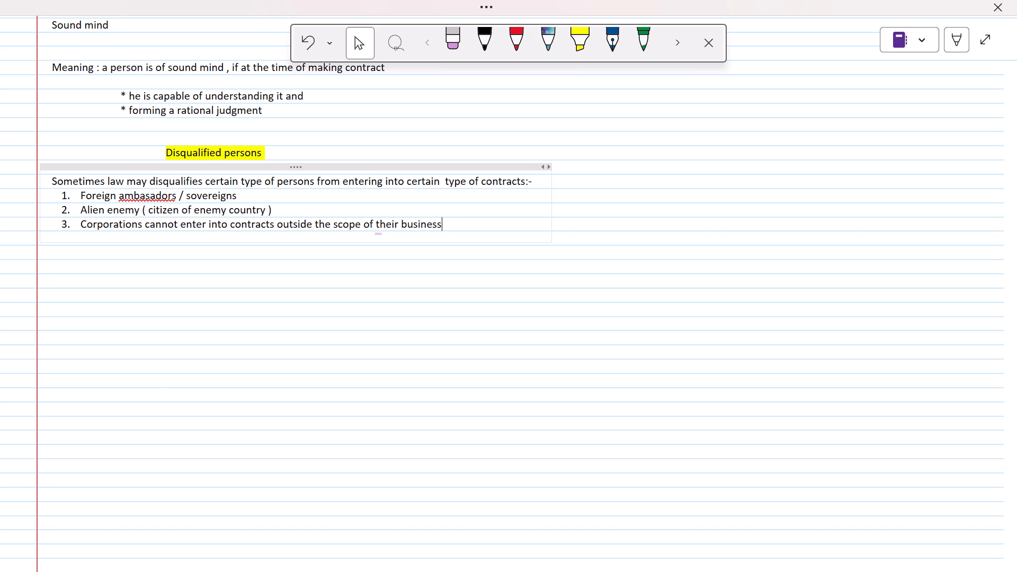
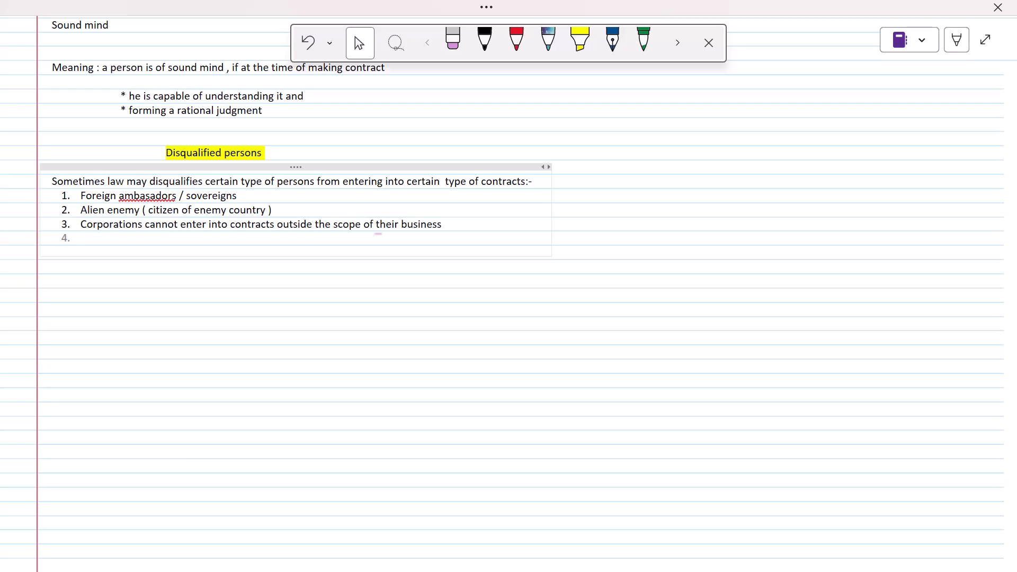
# Enter "Convicts" as the fourth item in the numbered list of disqualified persons.
pyautogui.write('conn')
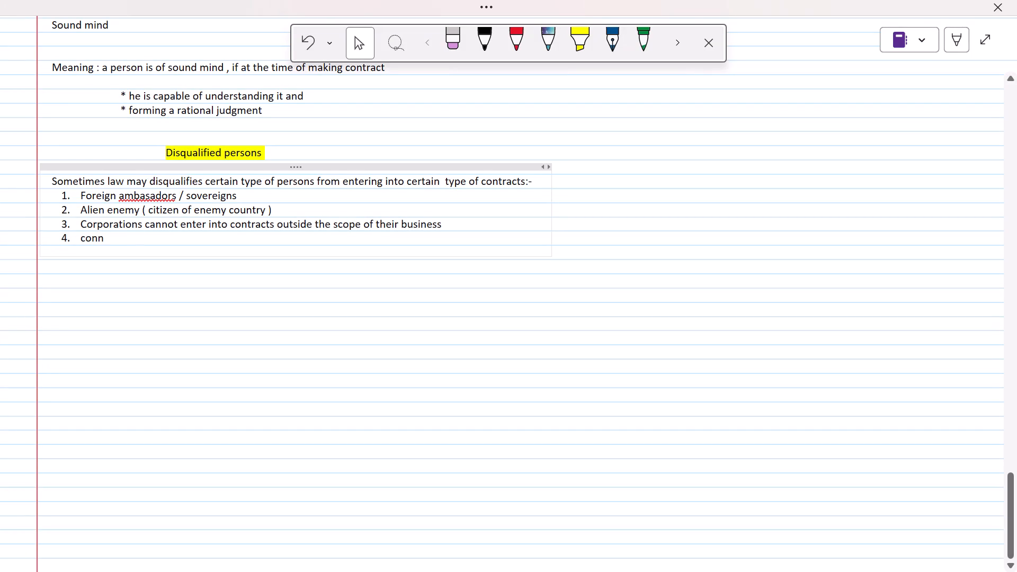
pyautogui.press('BackSpace')
pyautogui.write('vi')
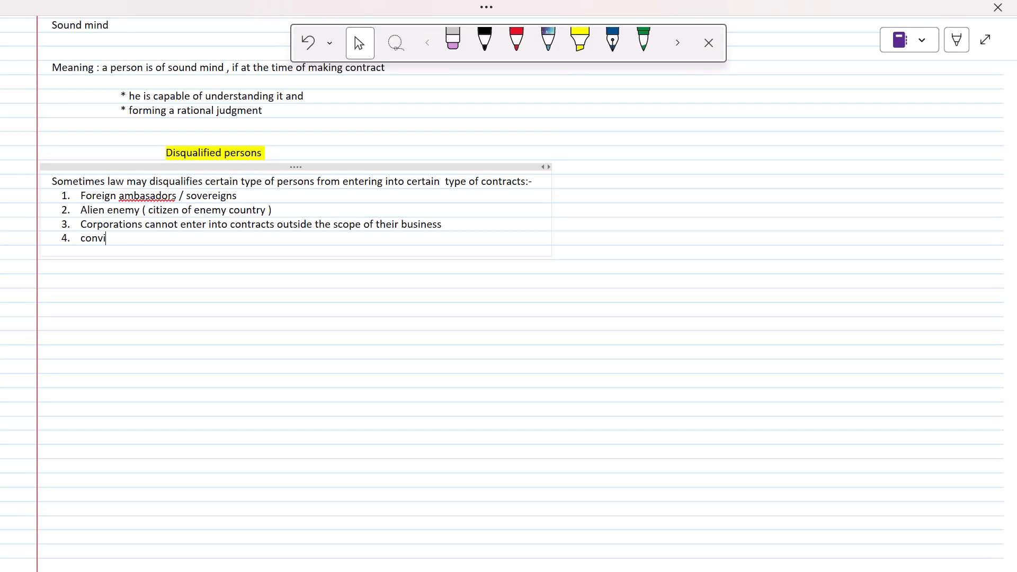
pyautogui.write('cts')
pyautogui.press('space')
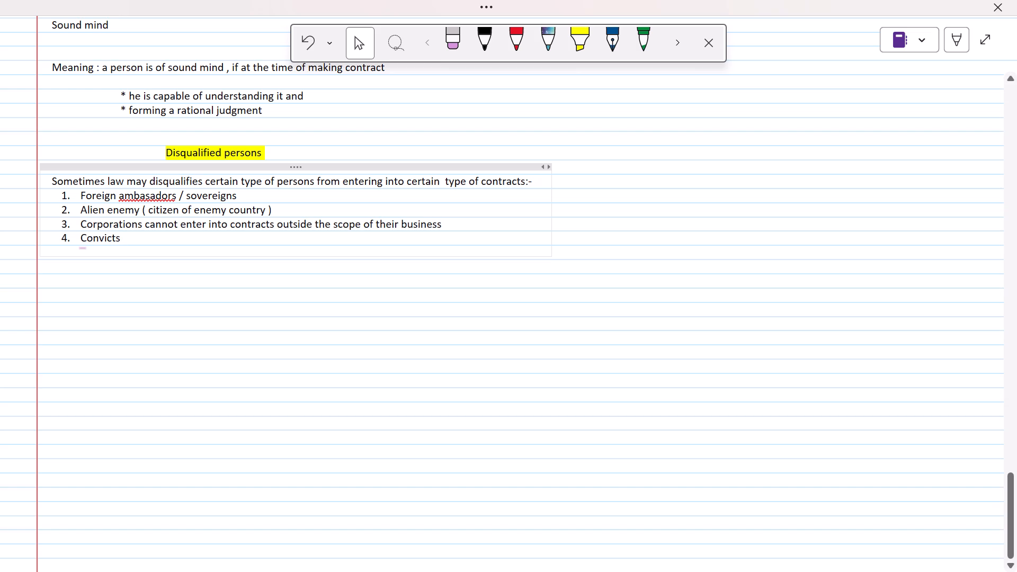
# Add the opening bracket and explanation "( prisioners" after "Convicts" in the fourth item.
pyautogui.write('( per')
pyautogui.press('BackSpace')
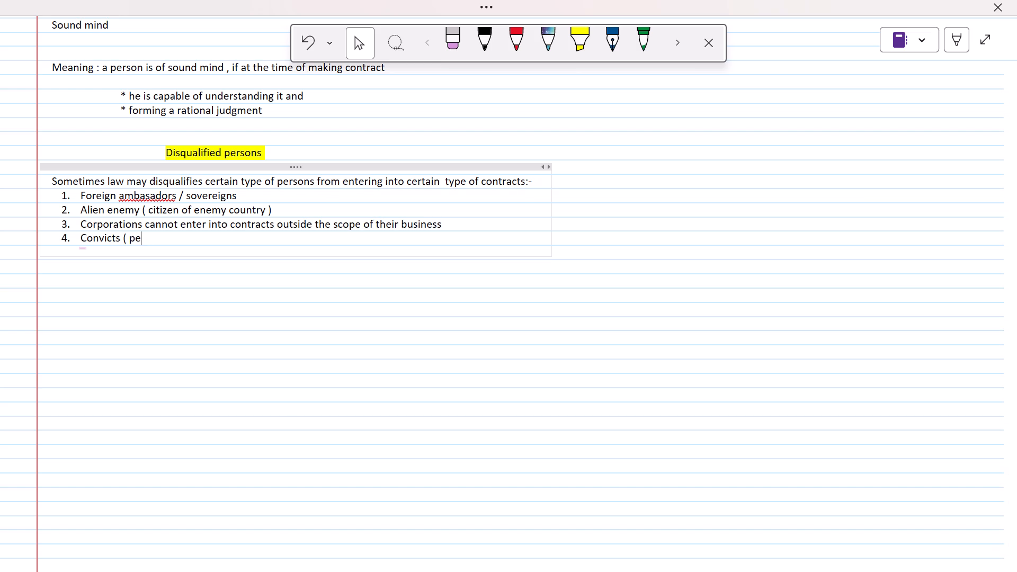
pyautogui.press('BackSpace')
pyautogui.write('ri')
pyautogui.write('sio')
pyautogui.write('ners')
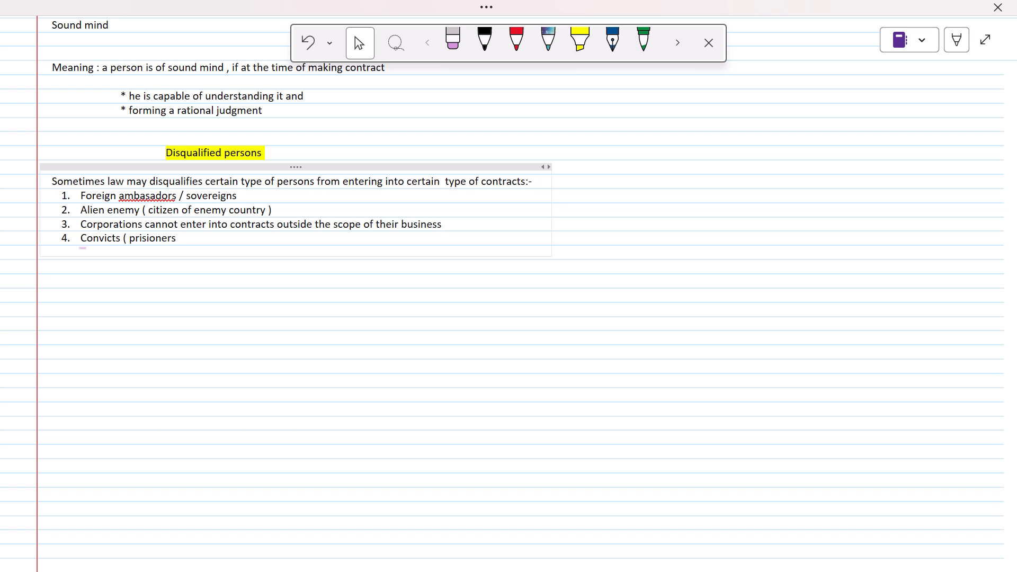
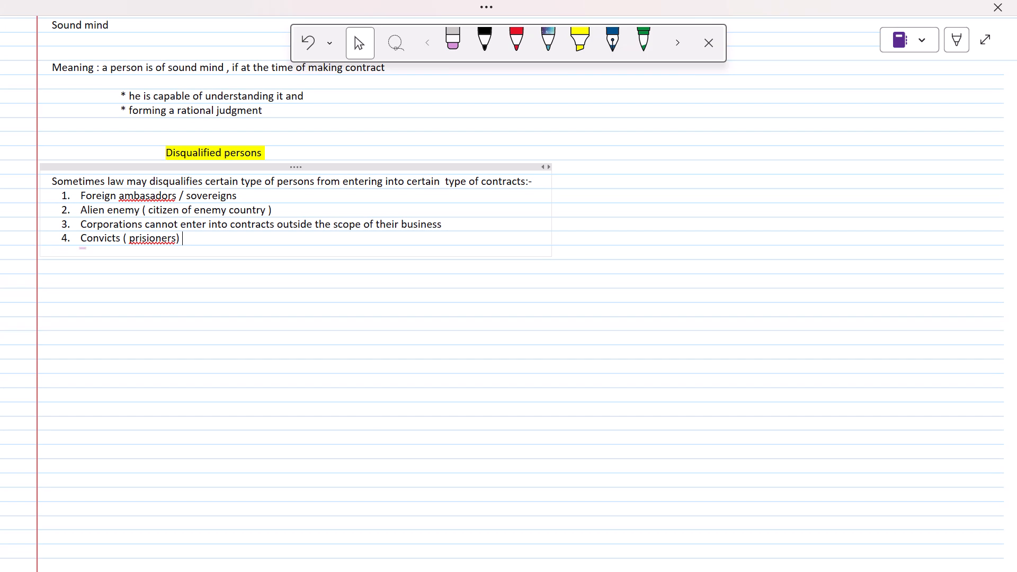
# Add "Insolvent persons" as the fifth item in the numbered list of disqualified persons.
pyautogui.press('BackSpace')
pyautogui.press('Return')
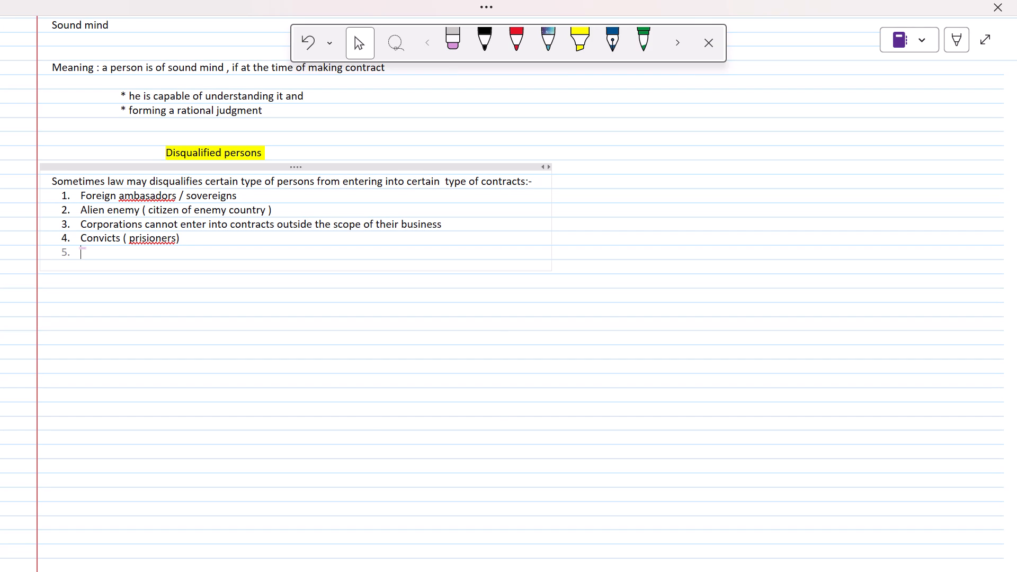
pyautogui.write('im')
pyautogui.press('BackSpace')
pyautogui.write('nsolvent')
pyautogui.press('space')
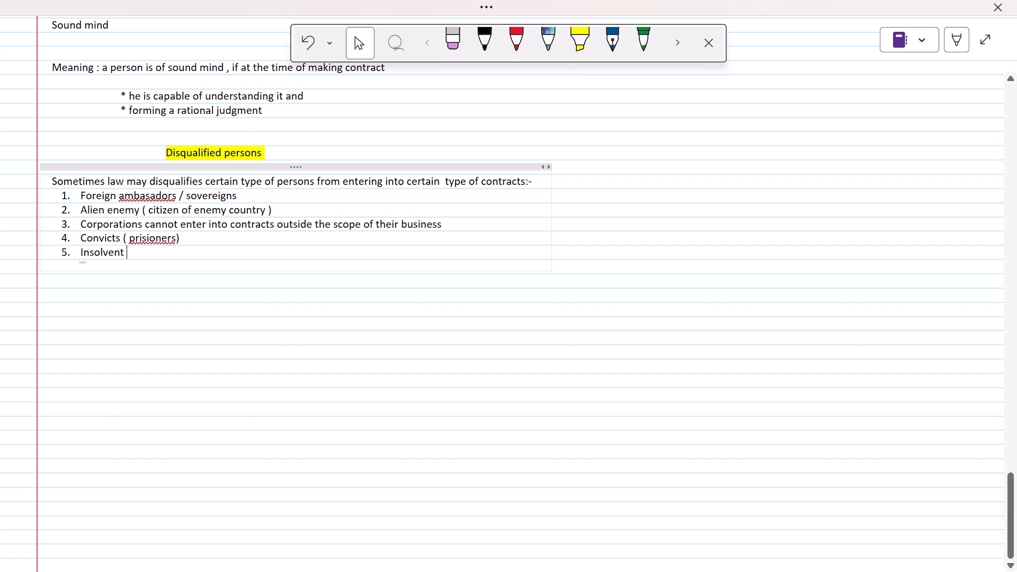
pyautogui.write('perso')
pyautogui.write('ns')
pyautogui.press('space')
# Start a new text block below the disqualified persons list with the heading "Free consent".
pyautogui.scroll(-2, 36, 119)
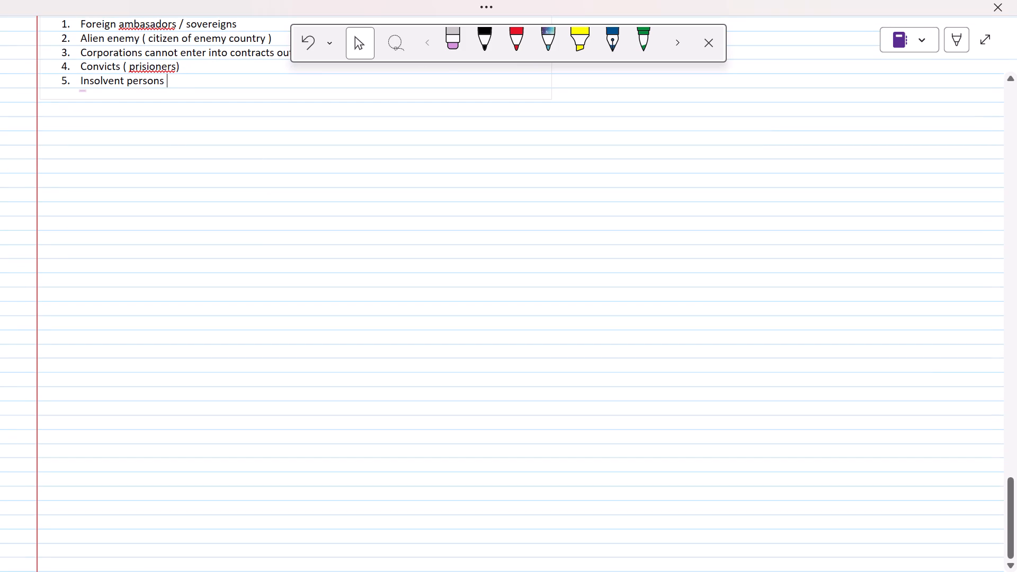
pyautogui.click(289, 122)
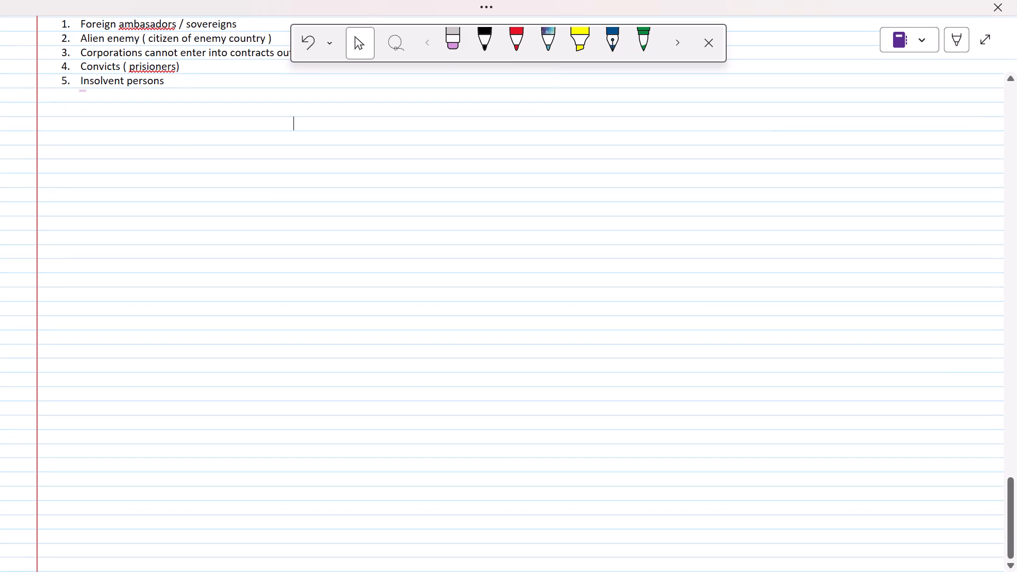
pyautogui.write('fe')
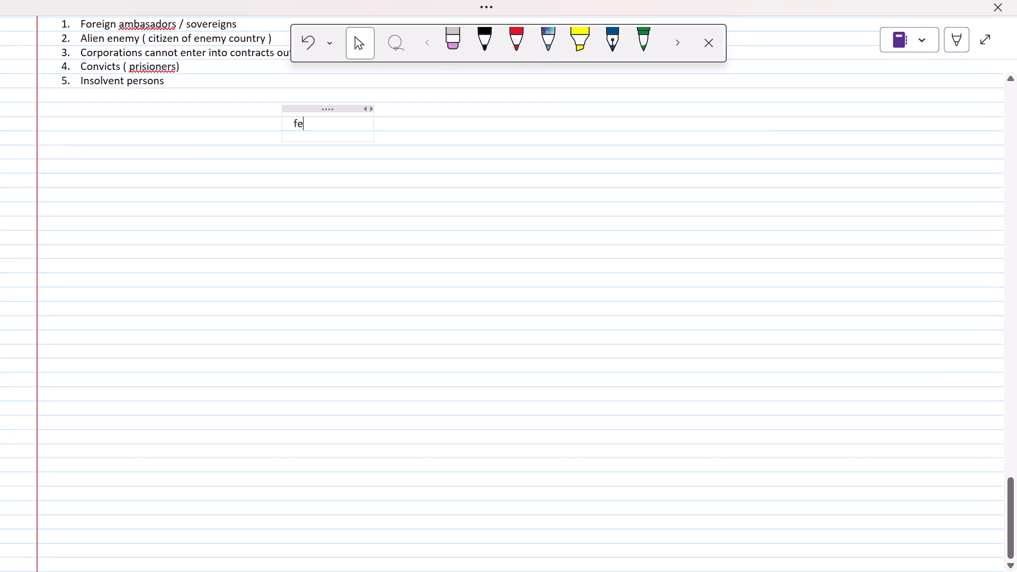
pyautogui.press('BackSpace')
pyautogui.write('ree')
pyautogui.press('space')
pyautogui.write('consent')
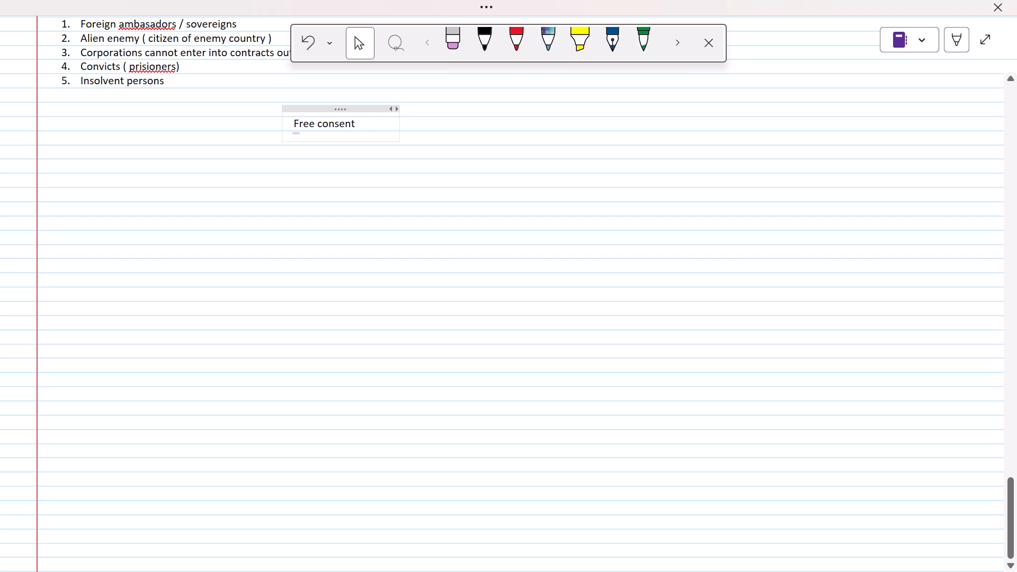
pyautogui.press('4')
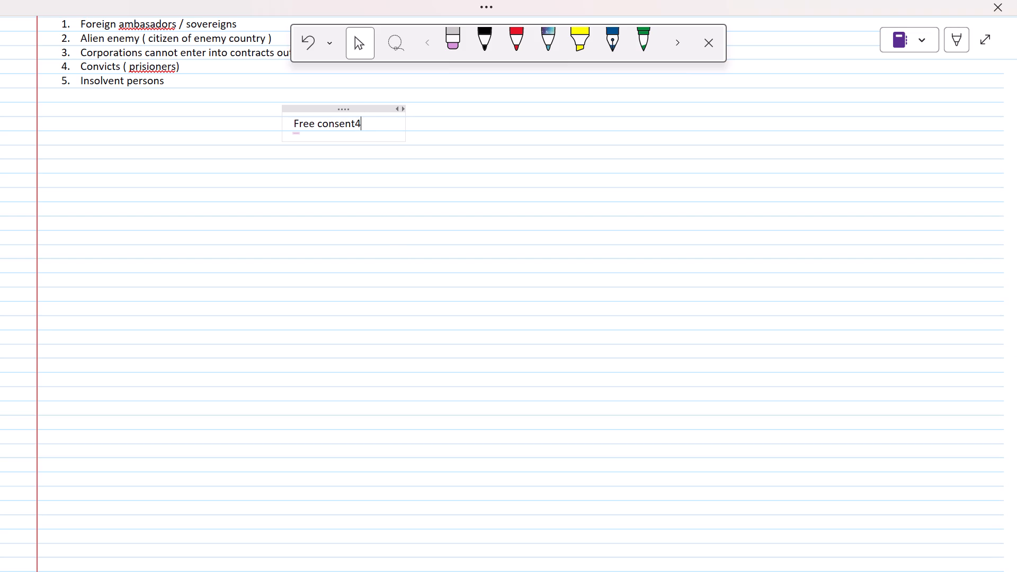
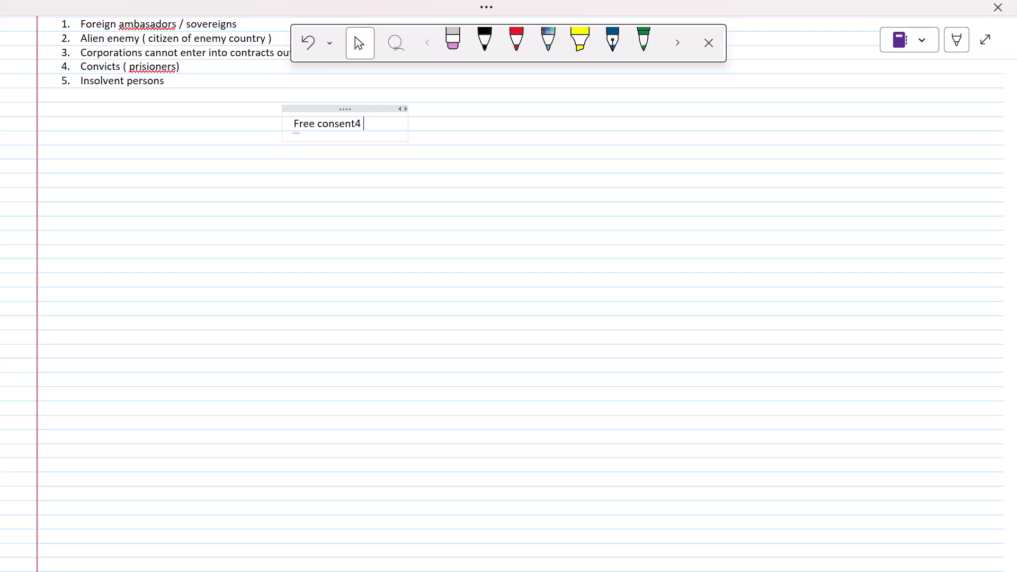
# Remove the stray "4" after the "Free consent" heading and highlight the heading in yellow.
pyautogui.press('BackSpace')
pyautogui.press('BackSpace')
pyautogui.hotkey('ctrl', '4')
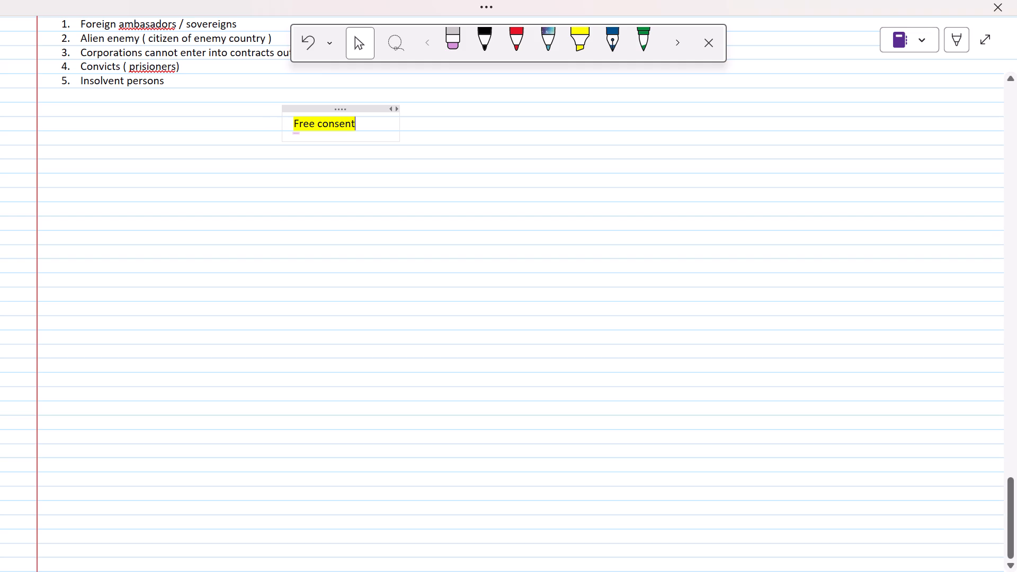
# Add the section number "II." in a separate text block near the margin, level with the "Free consent" heading.
pyautogui.click(55, 124)
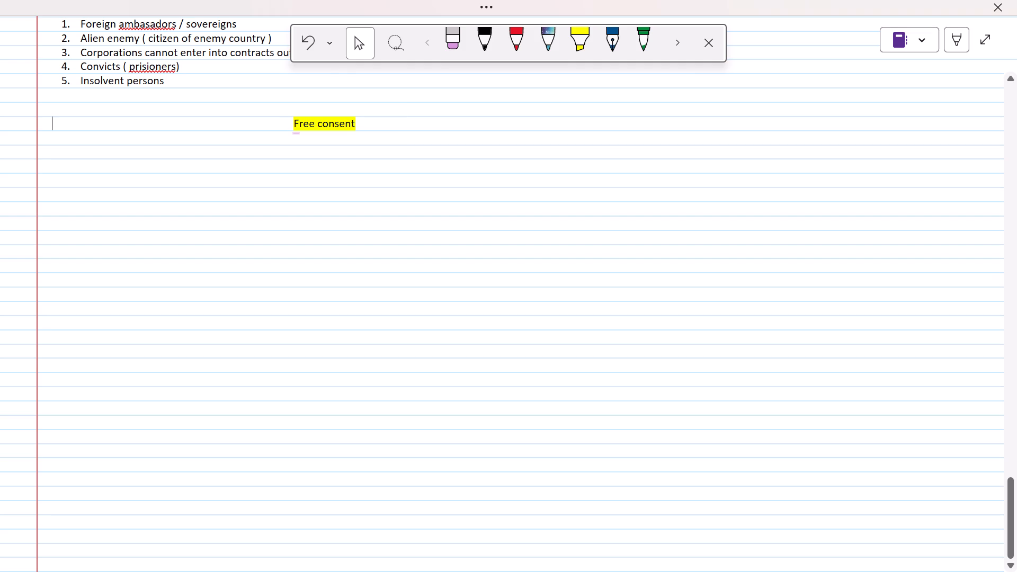
pyautogui.write('ii')
pyautogui.write('.')
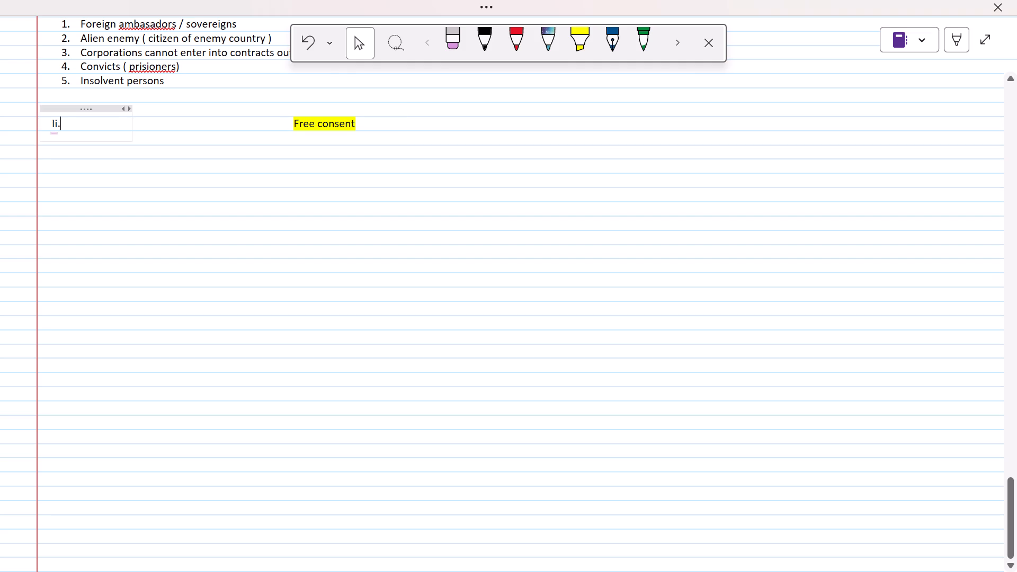
pyautogui.press('space')
pyautogui.press('BackSpace')
pyautogui.press('BackSpace')
pyautogui.press('BackSpace')
pyautogui.press('BackSpace')
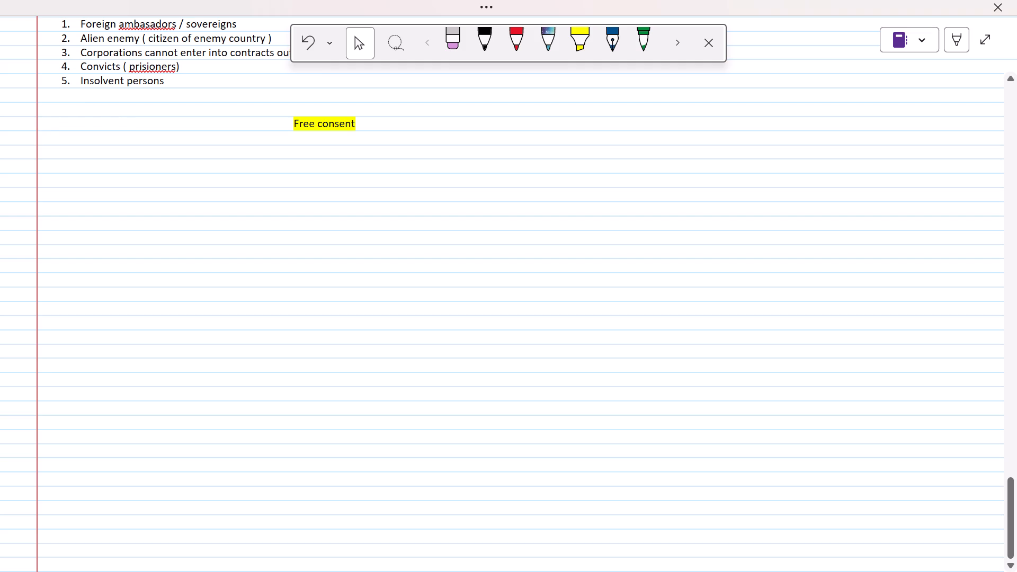
pyautogui.write('II')
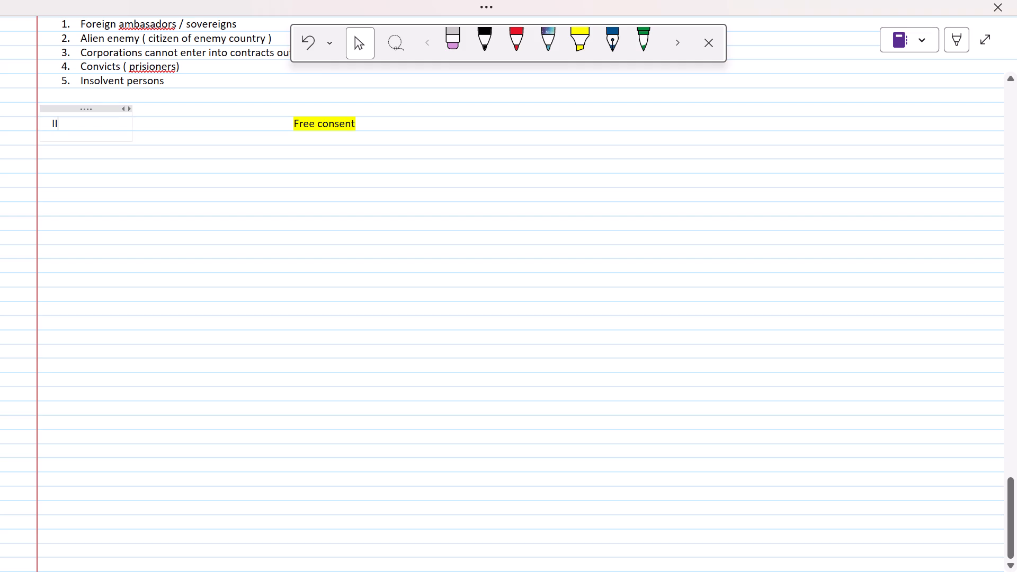
pyautogui.press('.')
# Start a text block below the section number with the line "Consent ; 2 or more persons are in consent".
pyautogui.click(63, 165)
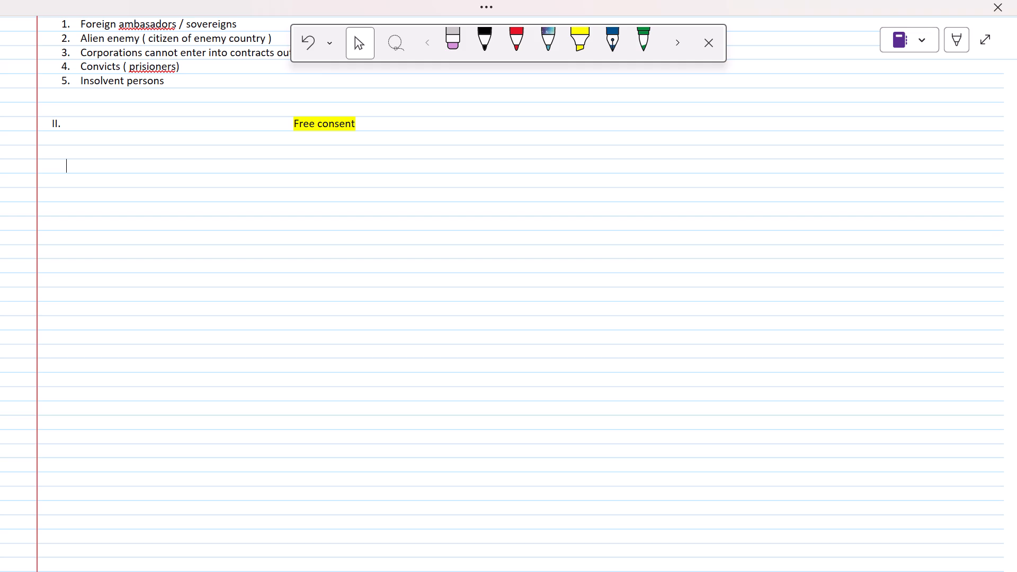
pyautogui.write('consent')
pyautogui.press('space')
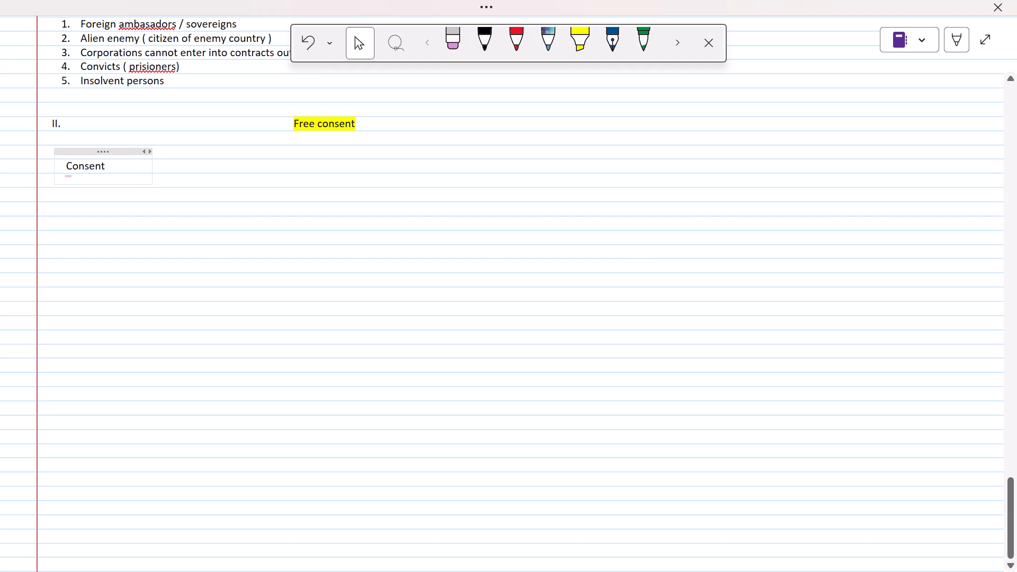
pyautogui.write(';')
pyautogui.press('space')
pyautogui.write('2 or')
pyautogui.press('space')
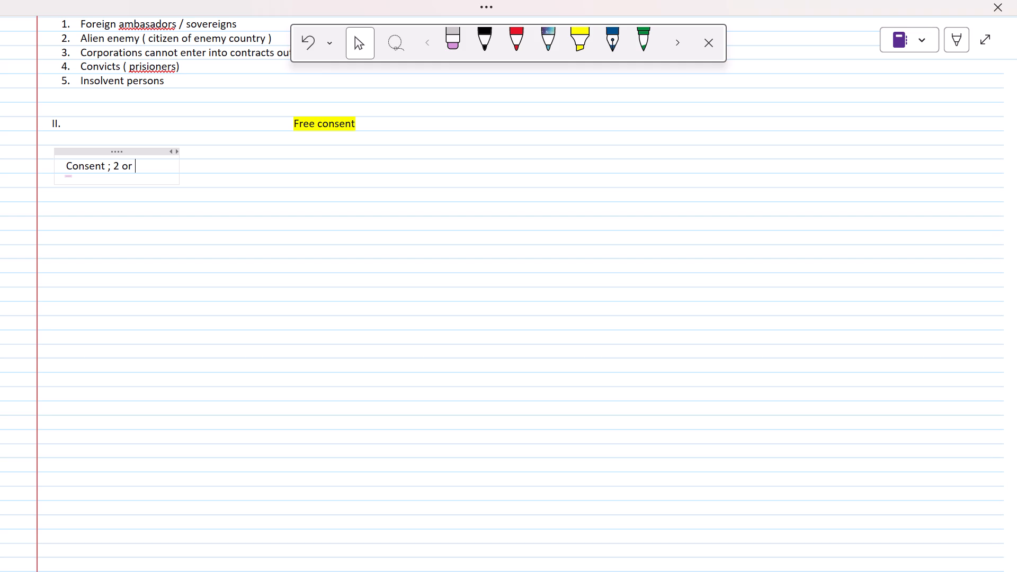
pyautogui.write('more')
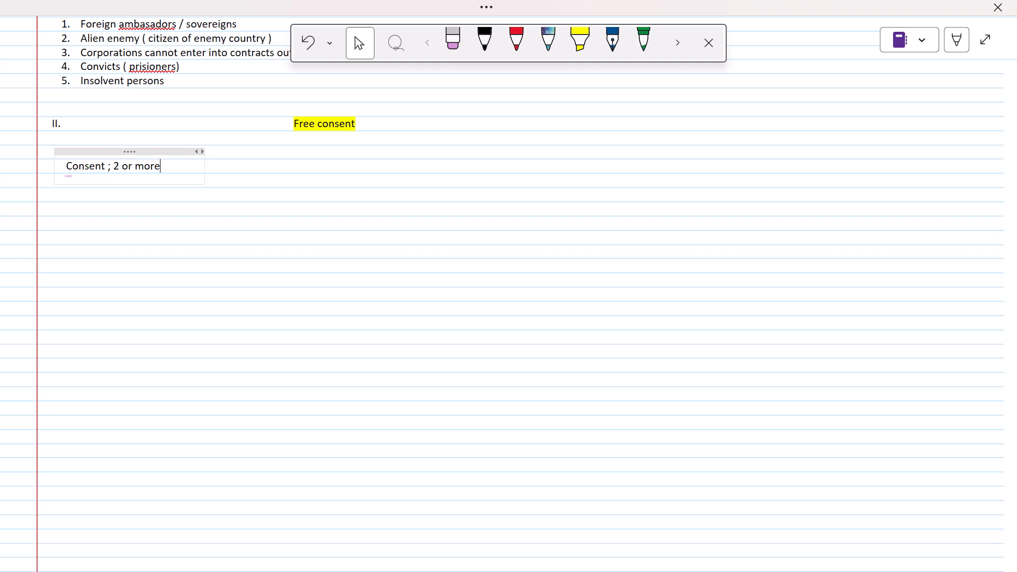
pyautogui.press('space')
pyautogui.press('o')
pyautogui.press('BackSpace')
pyautogui.write('persoo')
pyautogui.press('BackSpace')
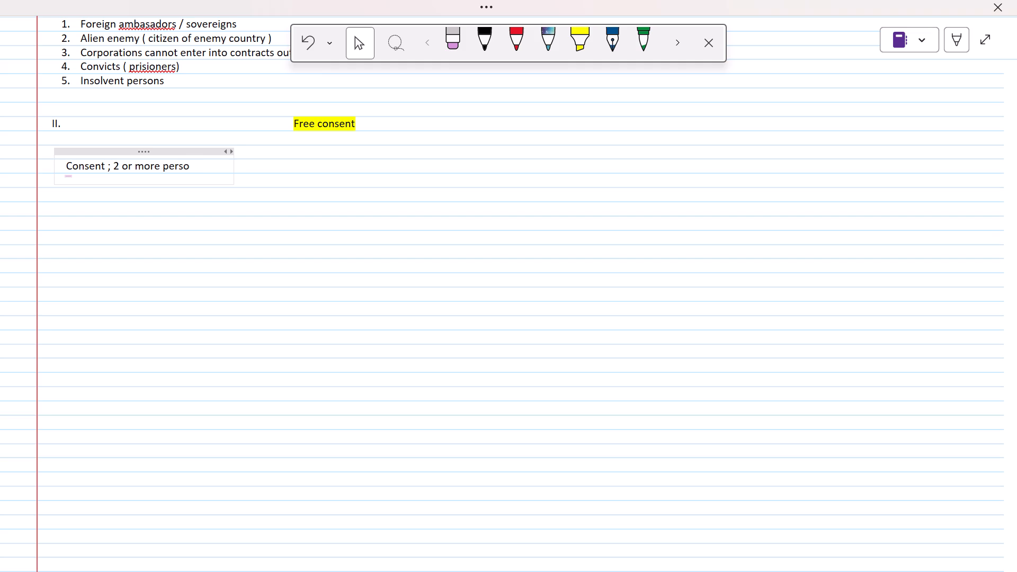
pyautogui.write('ns')
pyautogui.press('space')
pyautogui.write('are')
pyautogui.press('space')
pyautogui.write('in')
pyautogui.press('space')
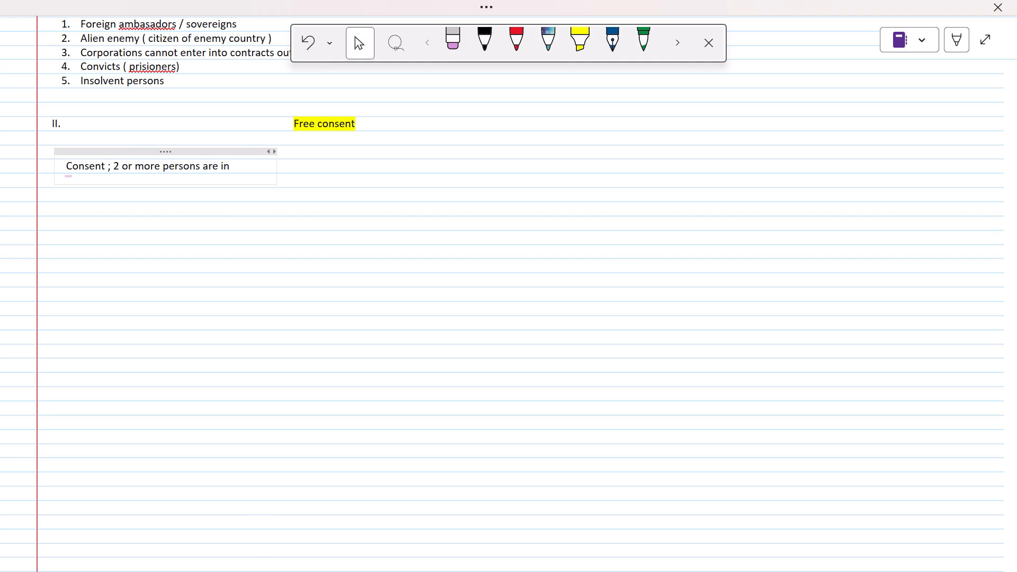
pyautogui.write('consent')
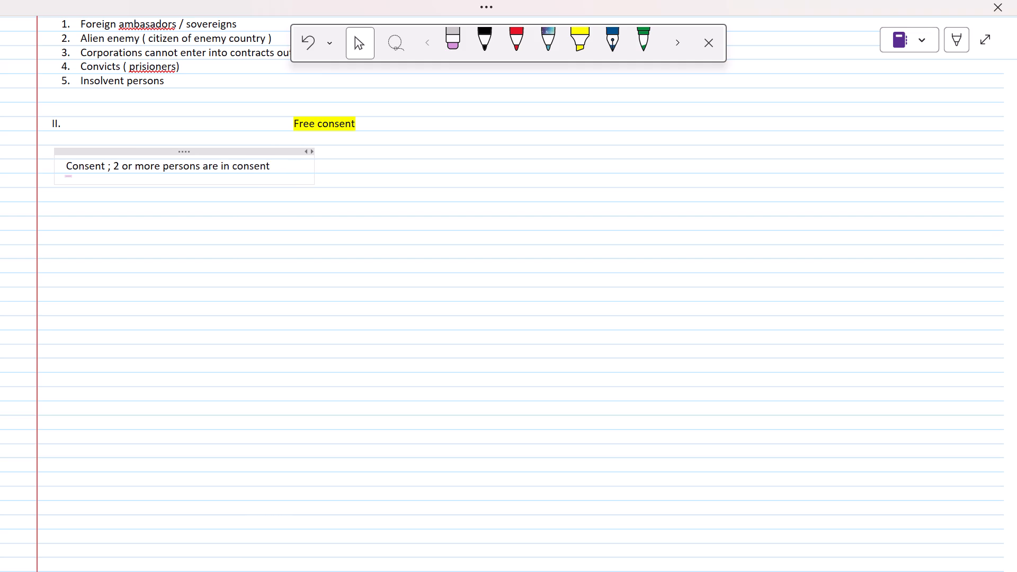
# Insert an opening double quotation mark before the last word "consent" in the definition line.
pyautogui.press('Left')
pyautogui.press('Left')
pyautogui.press('Left')
pyautogui.press('Left')
pyautogui.press('Left')
pyautogui.press('Left')
pyautogui.press('Left')
pyautogui.press('Left')
pyautogui.press('Left')
pyautogui.press('Down')
pyautogui.press('Up')
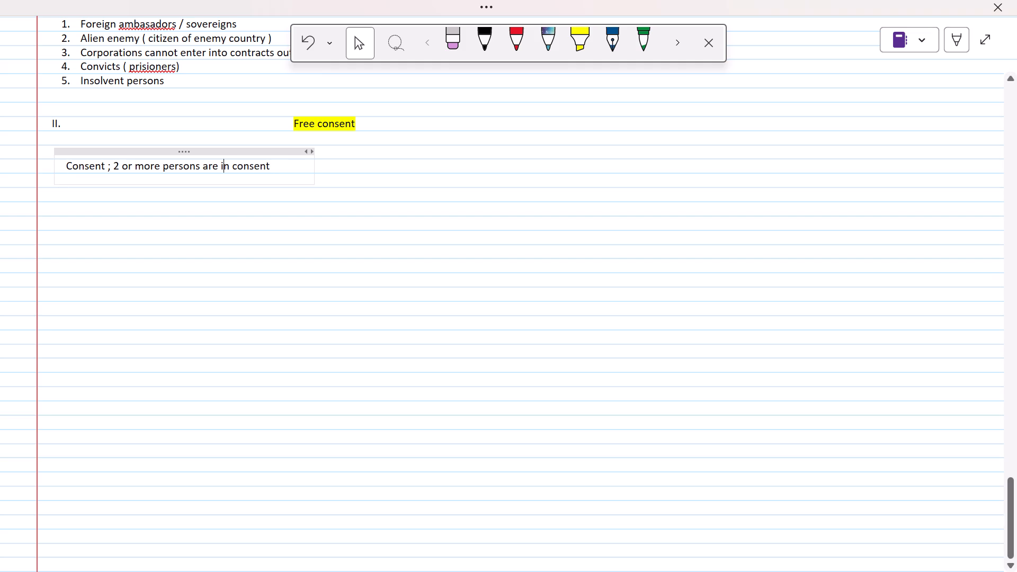
pyautogui.press('Right')
pyautogui.press('Right')
pyautogui.press("'")
pyautogui.press('Right')
pyautogui.press('Right')
pyautogui.press('Right')
pyautogui.press('Right')
pyautogui.press('Right')
pyautogui.press('BackSpace')
pyautogui.press('BackSpace')
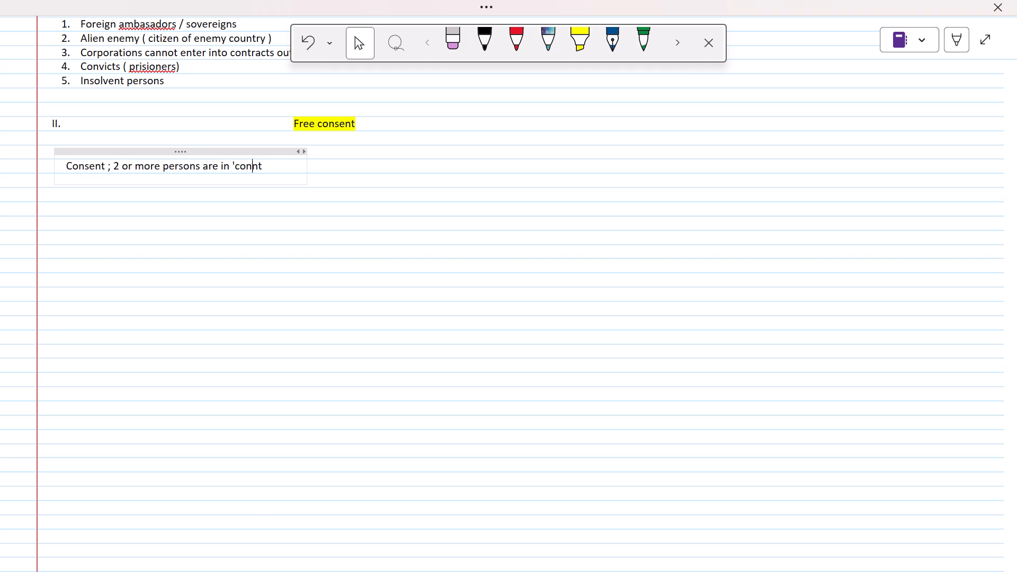
pyautogui.press('BackSpace')
pyautogui.press('BackSpace')
pyautogui.press('BackSpace')
pyautogui.press('BackSpace')
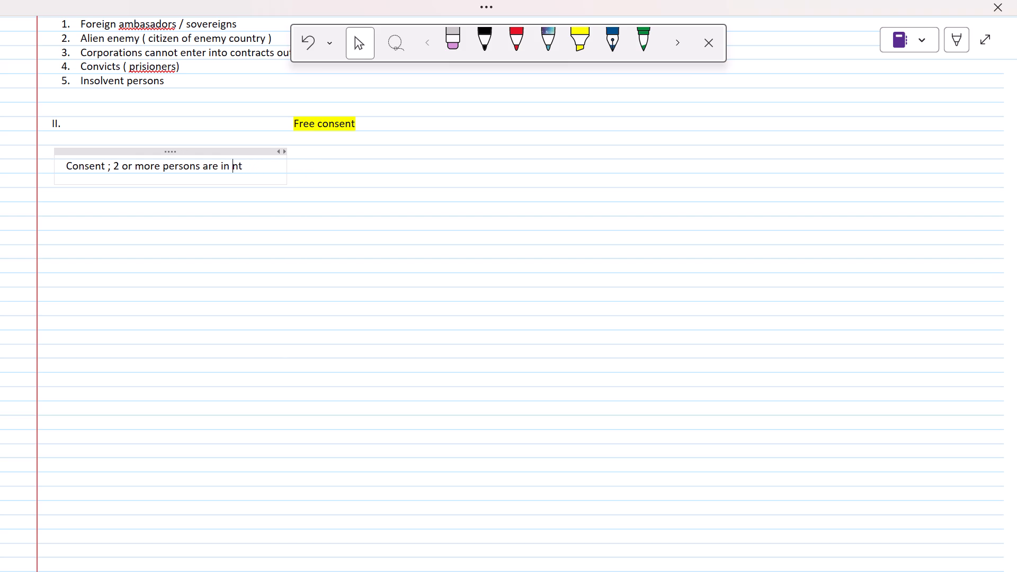
pyautogui.hotkey('shift', '"')
pyautogui.write('con')
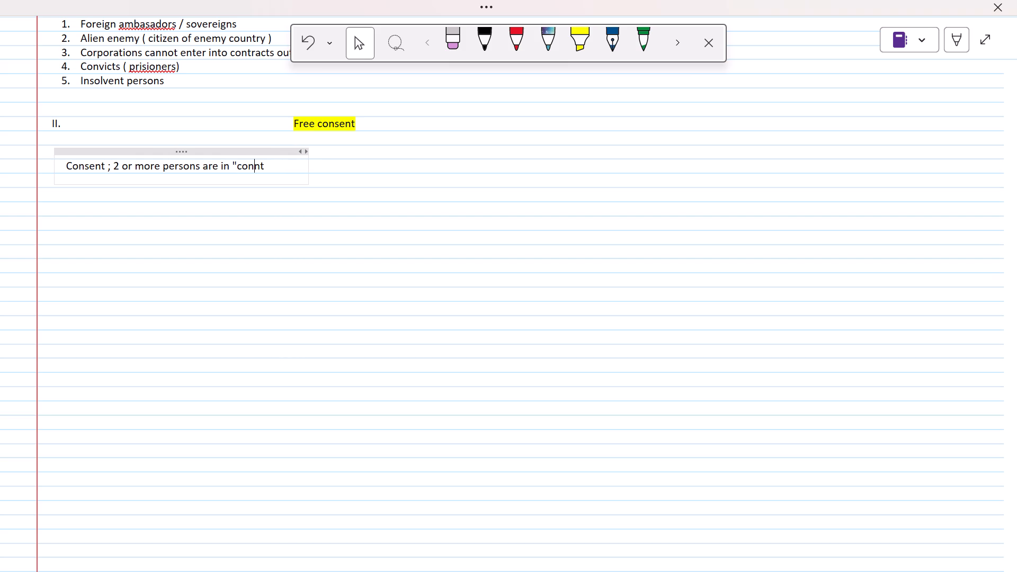
pyautogui.press('s')
pyautogui.press('e')
# Add a closing double quotation mark after the last word "consent" at the end of the definition line.
pyautogui.press('Up')
pyautogui.press('Right')
pyautogui.press('Right')
pyautogui.press('Right')
pyautogui.press('Right')
pyautogui.press('Right')
pyautogui.press('Right')
pyautogui.press('Right')
pyautogui.press('Right')
pyautogui.press('Right')
pyautogui.press('Right')
pyautogui.press('Right')
pyautogui.press('Right')
pyautogui.press('Right')
pyautogui.press('Right')
pyautogui.press('Right')
pyautogui.press('Right')
pyautogui.press('Right')
pyautogui.press('Right')
pyautogui.press('Right')
pyautogui.press('Right')
pyautogui.press('Right')
pyautogui.press('Right')
pyautogui.press('Right')
pyautogui.press('Right')
pyautogui.press('Right')
pyautogui.press('Right')
pyautogui.press('Right')
pyautogui.press('Right')
pyautogui.hotkey('shift', '"')
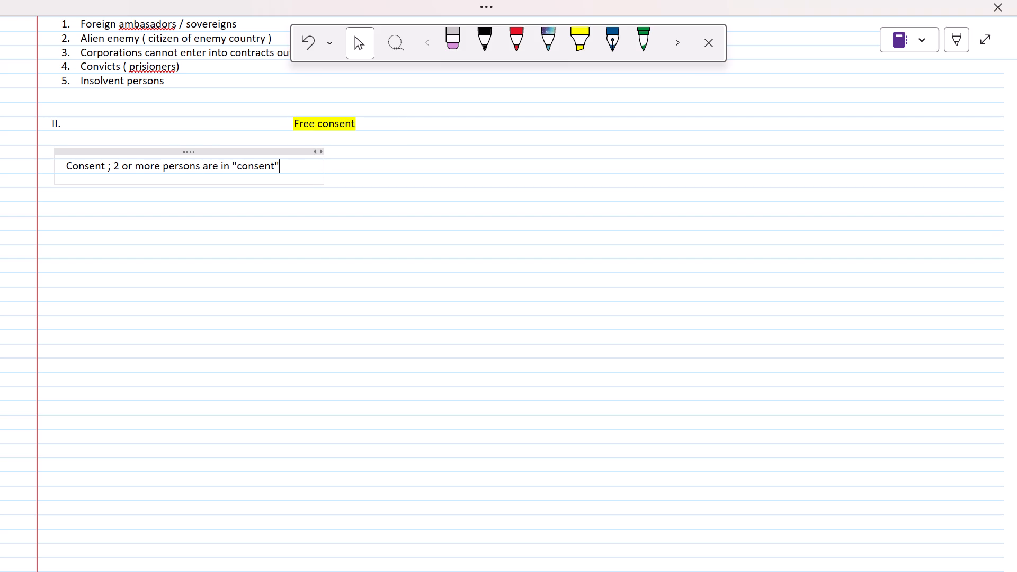
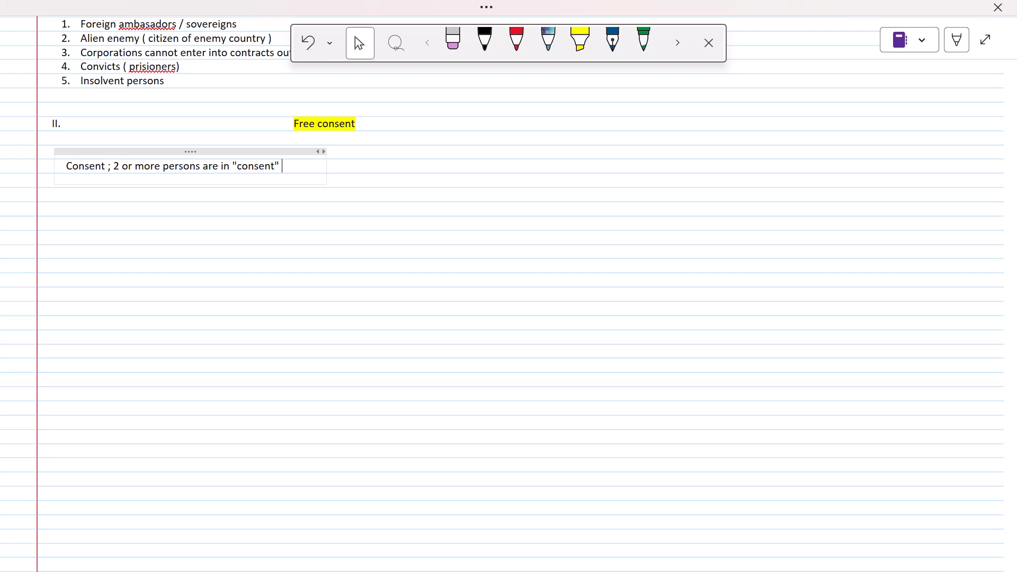
# Continue the consent definition line after the quoted word with "if they agree upon the same thing i the".
pyautogui.write('if')
pyautogui.press('space')
pyautogui.write('they')
pyautogui.press('space')
pyautogui.write('agree')
pyautogui.press('space')
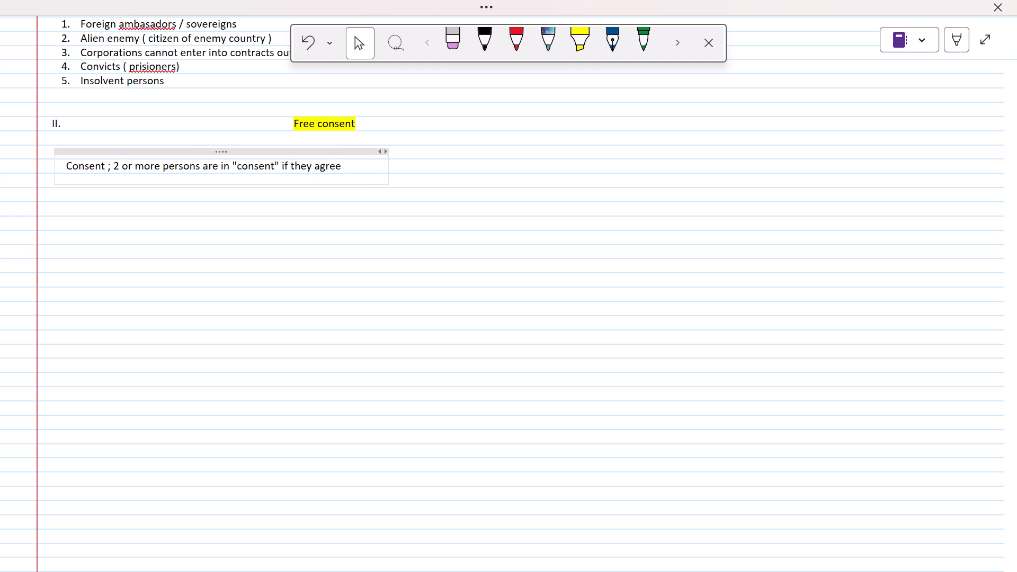
pyautogui.write('upon')
pyautogui.press('space')
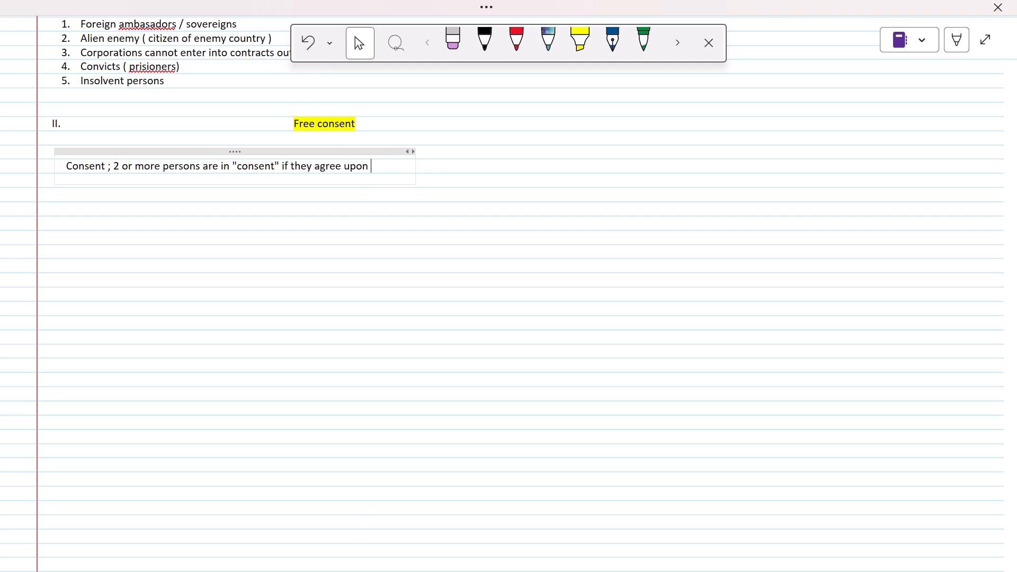
pyautogui.write('the same')
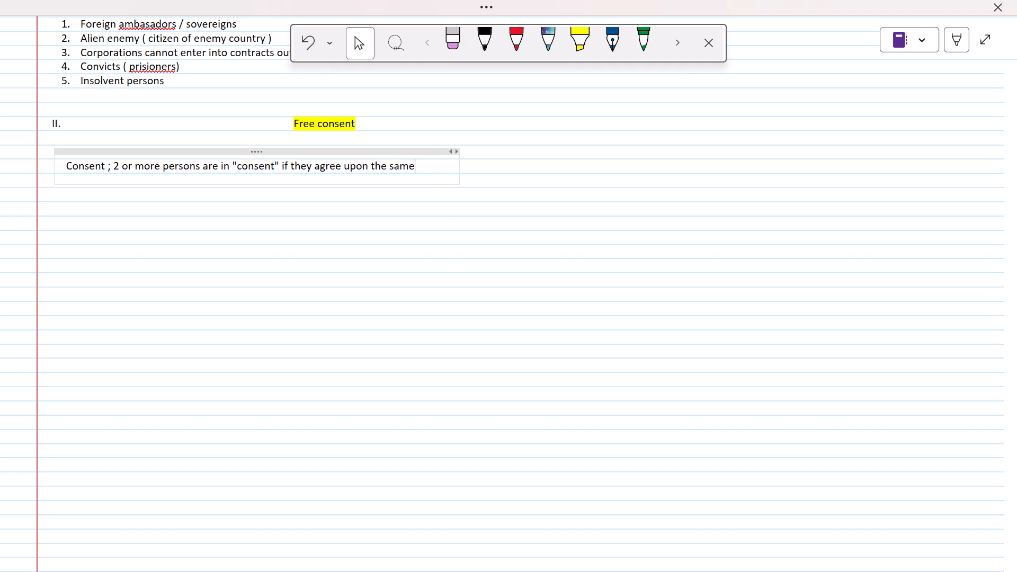
pyautogui.press('space')
pyautogui.write('thing')
pyautogui.press('space')
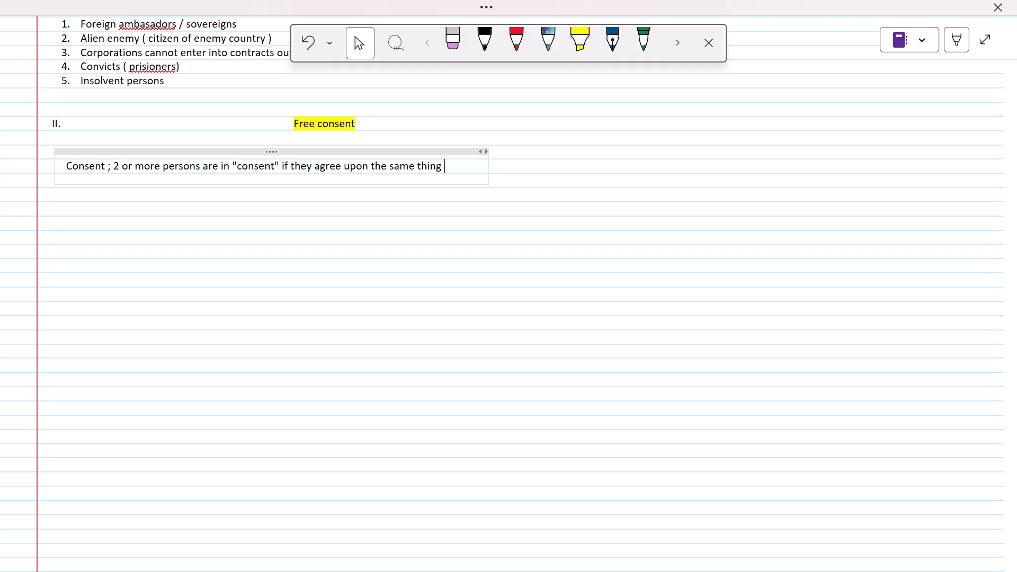
pyautogui.write('i the')
pyautogui.press('space')
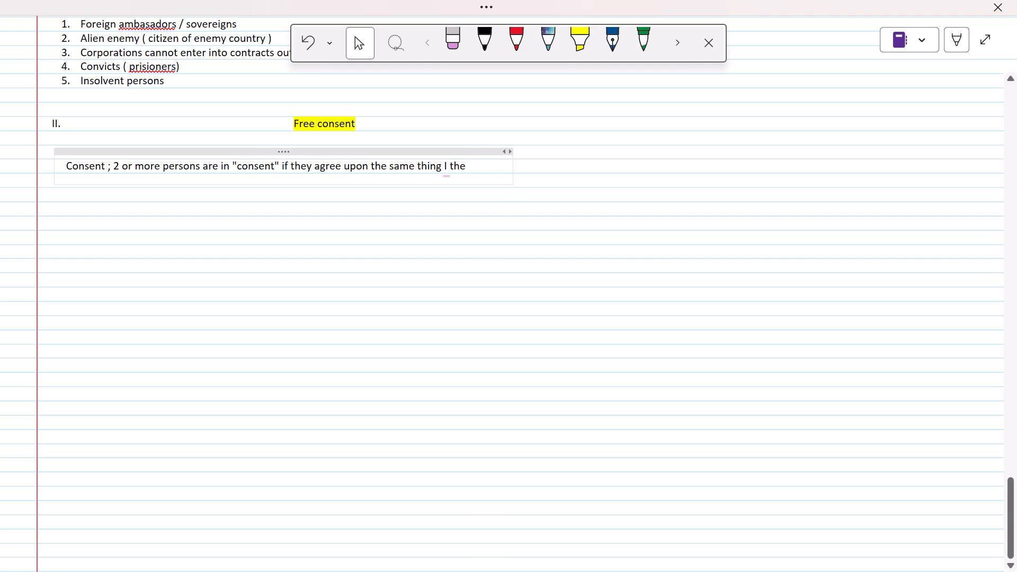
# Insert the missing "n" after "I" before the last word "the", and return to the end of the definition line.
pyautogui.press('Left')
pyautogui.press('Left')
pyautogui.press('Left')
pyautogui.press('Left')
pyautogui.press('Left')
pyautogui.press('n')
pyautogui.press('Right')
pyautogui.press('Right')
pyautogui.press('Right')
pyautogui.press('Right')
pyautogui.press('Right')
pyautogui.press('Right')
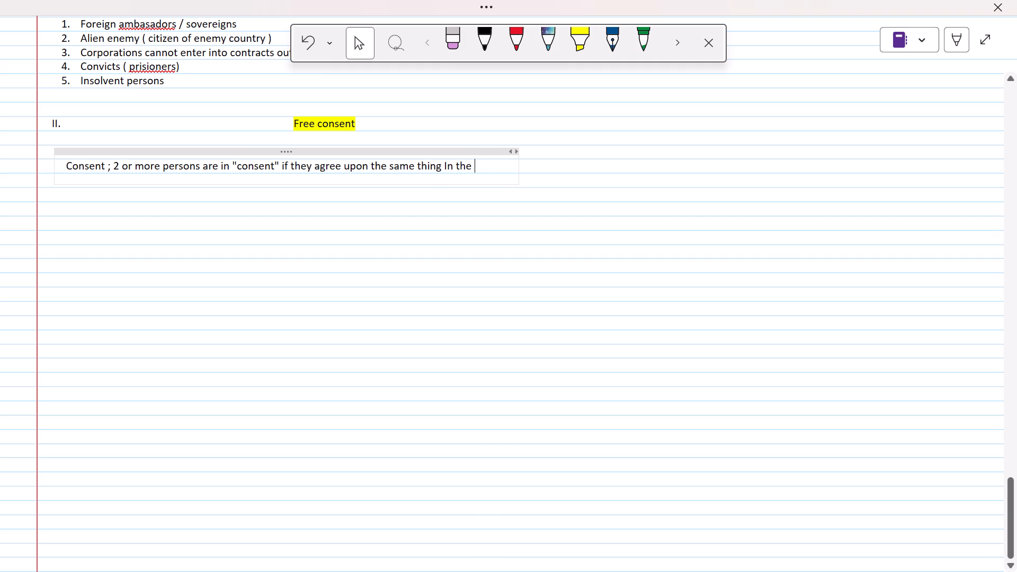
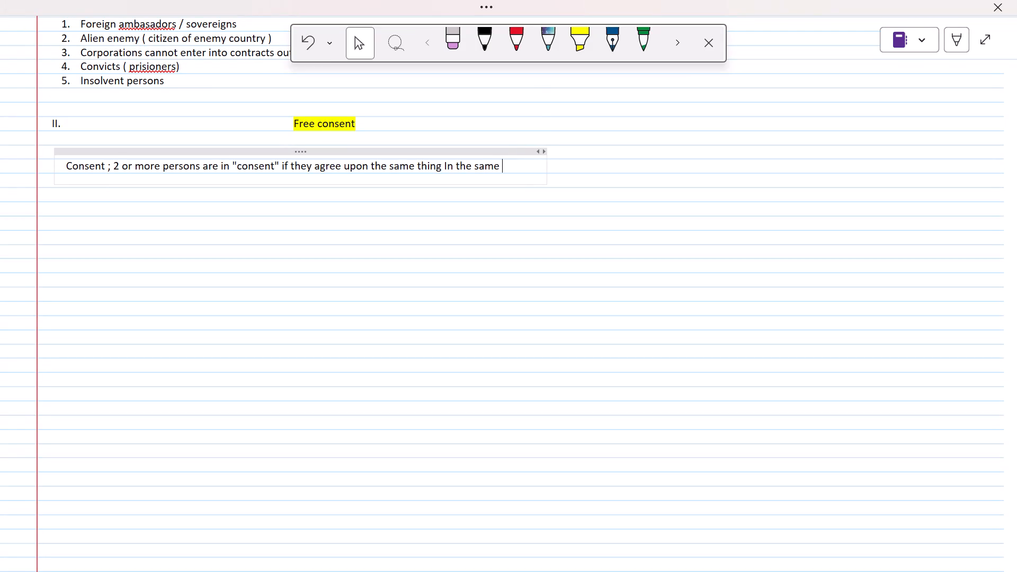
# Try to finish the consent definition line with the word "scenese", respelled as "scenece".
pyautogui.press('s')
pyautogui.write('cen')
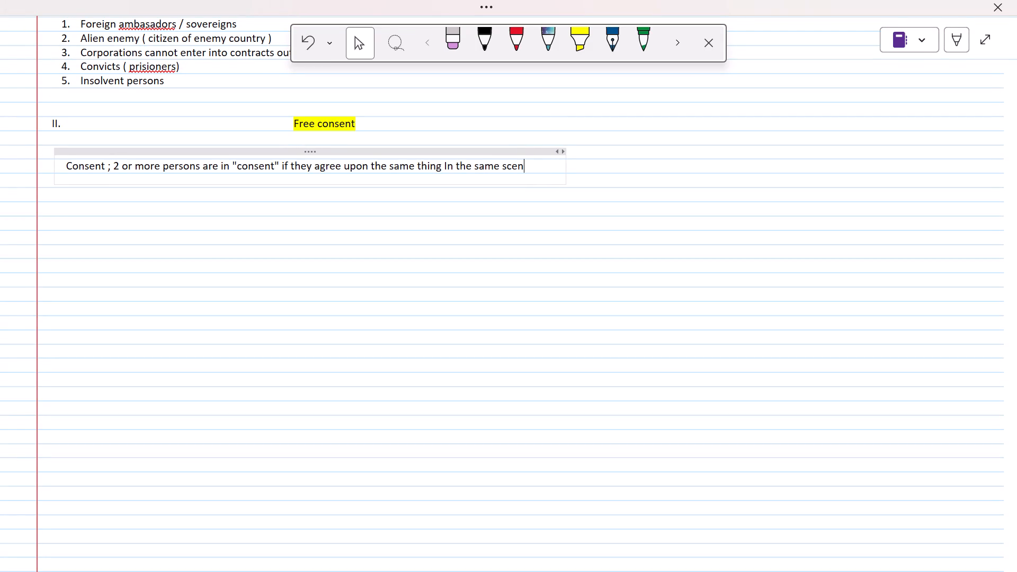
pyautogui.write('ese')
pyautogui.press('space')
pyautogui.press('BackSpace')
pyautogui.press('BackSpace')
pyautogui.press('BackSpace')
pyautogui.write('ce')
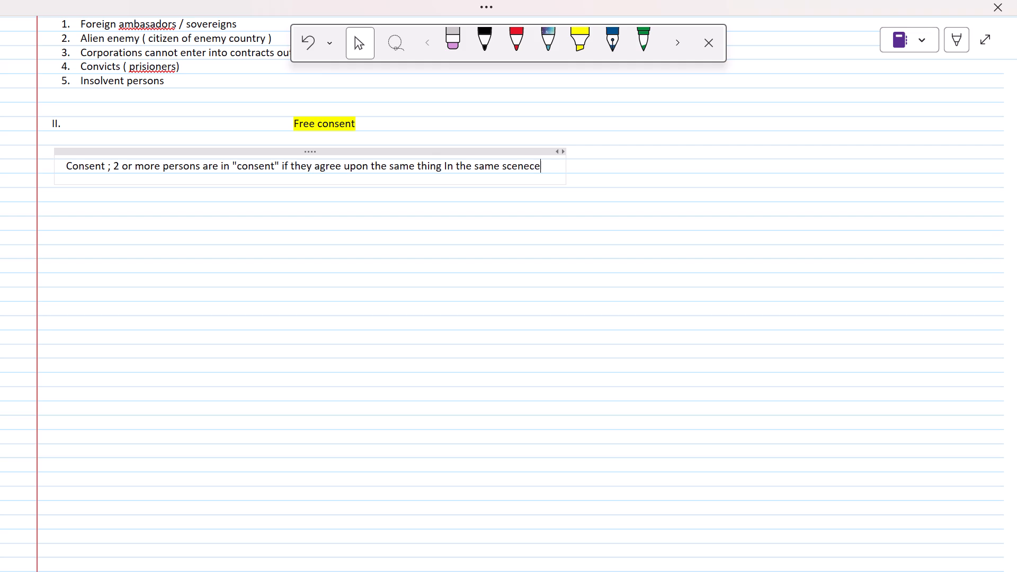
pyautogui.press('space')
# Respell the last word of the consent definition as "sence".
pyautogui.press('BackSpace')
pyautogui.press('BackSpace')
pyautogui.press('BackSpace')
pyautogui.press('BackSpace')
pyautogui.press('BackSpace')
pyautogui.press('BackSpace')
pyautogui.press('BackSpace')
pyautogui.press('e')
pyautogui.write('nce')
pyautogui.press('space')
# Rework the ending of the definition's last word so it is spelled "senese", and start a new line.
pyautogui.press('BackSpace')
pyautogui.press('BackSpace')
pyautogui.press('BackSpace')
pyautogui.write('ce')
pyautogui.press('BackSpace')
pyautogui.press('BackSpace')
pyautogui.write('ece')
pyautogui.press('space')
pyautogui.press('BackSpace')
pyautogui.press('BackSpace')
pyautogui.press('BackSpace')
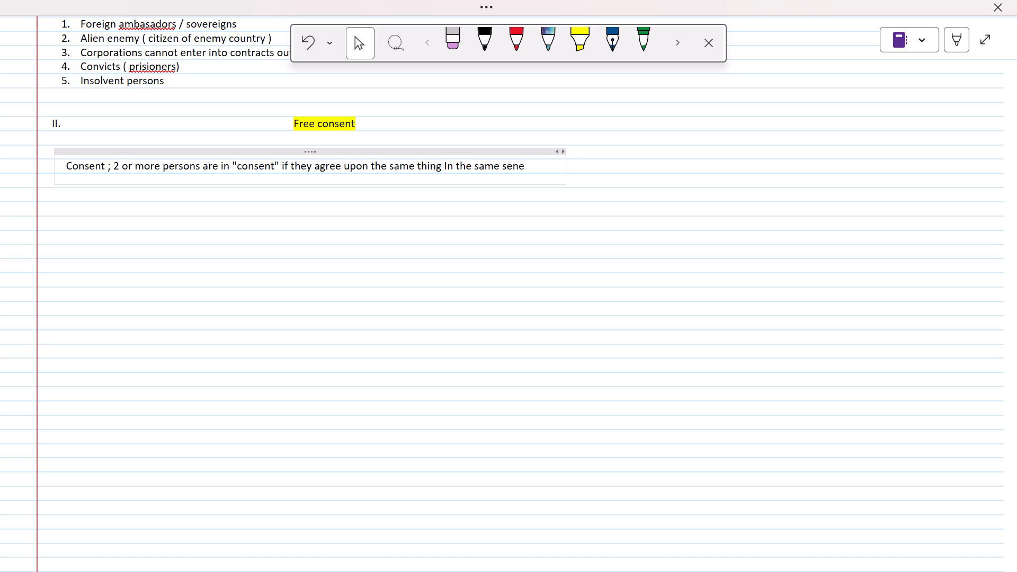
pyautogui.write('se')
pyautogui.press('space')
pyautogui.press('Return')
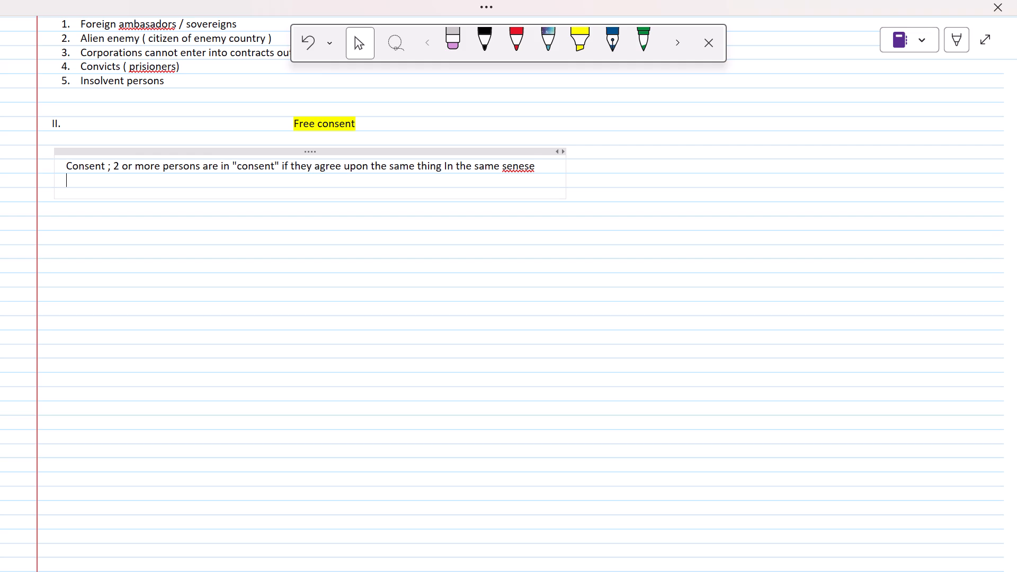
# Add a separate note reading "Can sensus - ad - idem" a few lines below the consent definition.
pyautogui.click(166, 209)
pyautogui.click(167, 226)
pyautogui.click(167, 225)
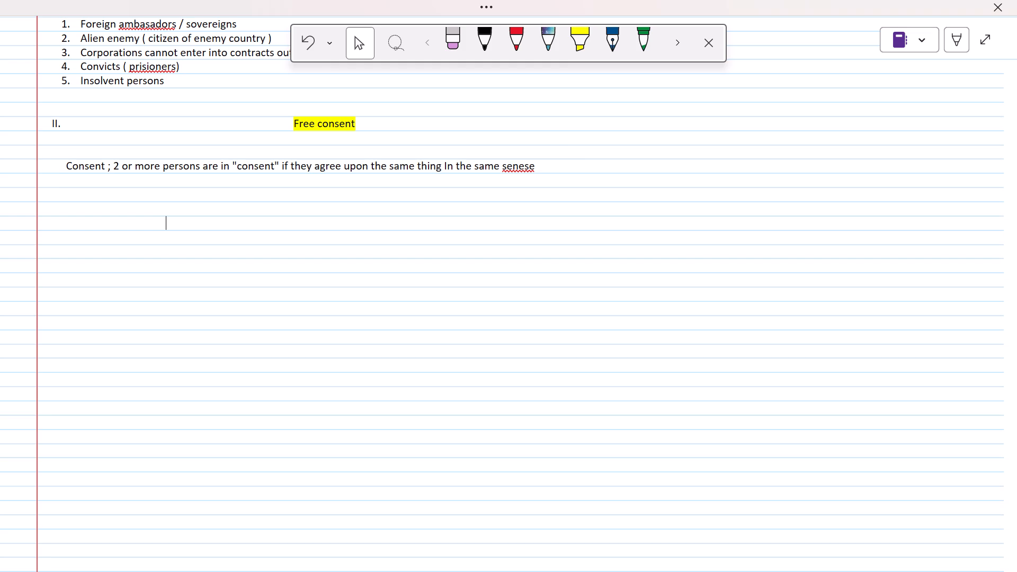
pyautogui.write('can')
pyautogui.press('space')
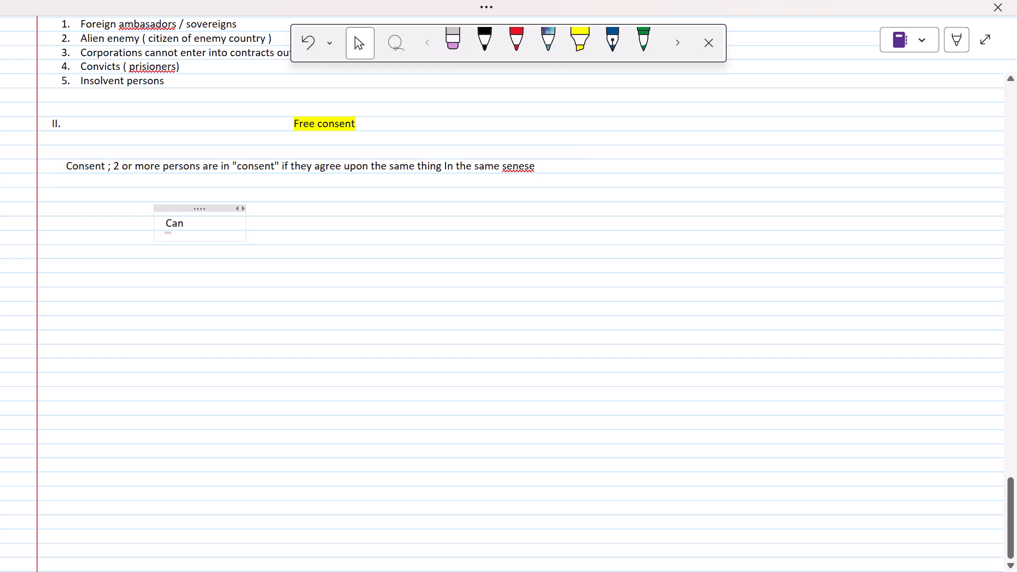
pyautogui.write('sensus')
pyautogui.press('space')
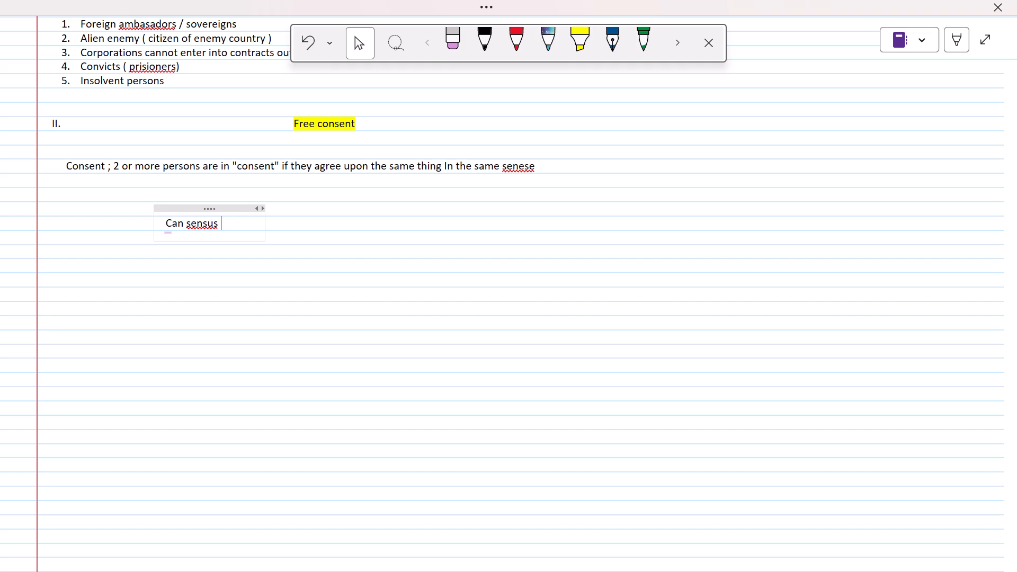
pyautogui.write('- ad -')
pyautogui.press('space')
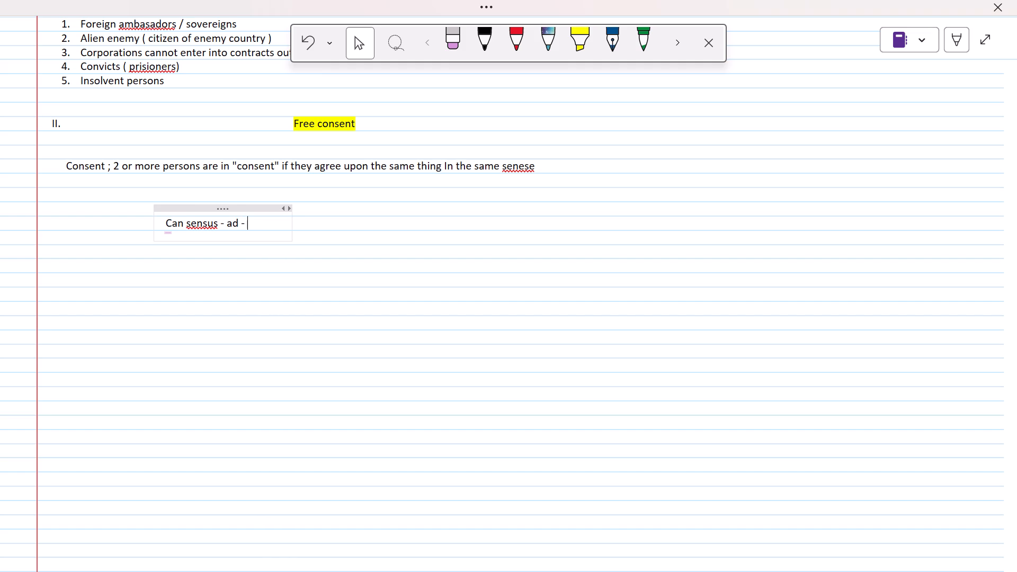
pyautogui.press('i')
pyautogui.write('dem')
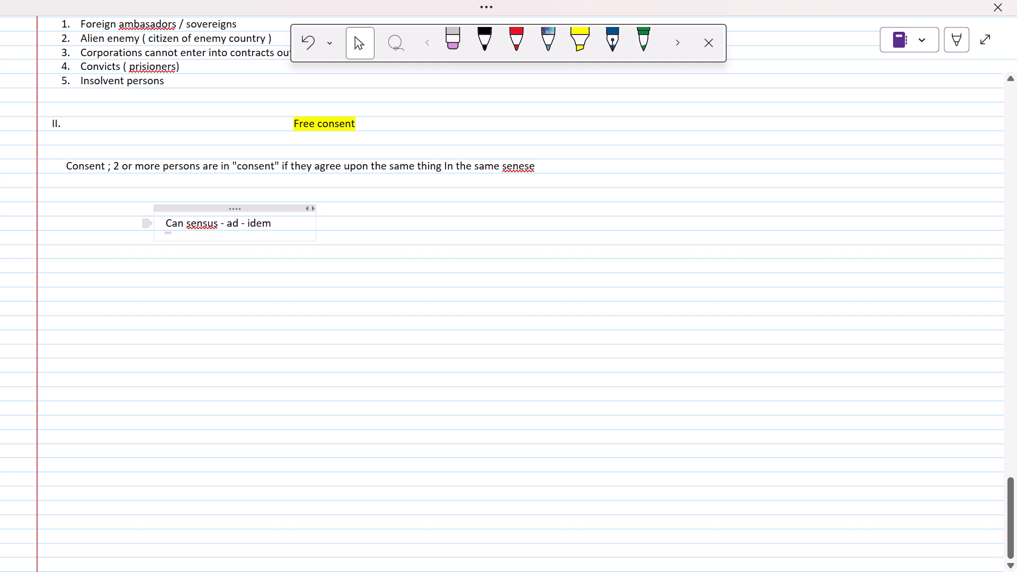
# Highlight the whole phrase "Can sensus - ad - idem" in yellow.
pyautogui.moveTo(164, 219); pyautogui.dragTo(262, 222)
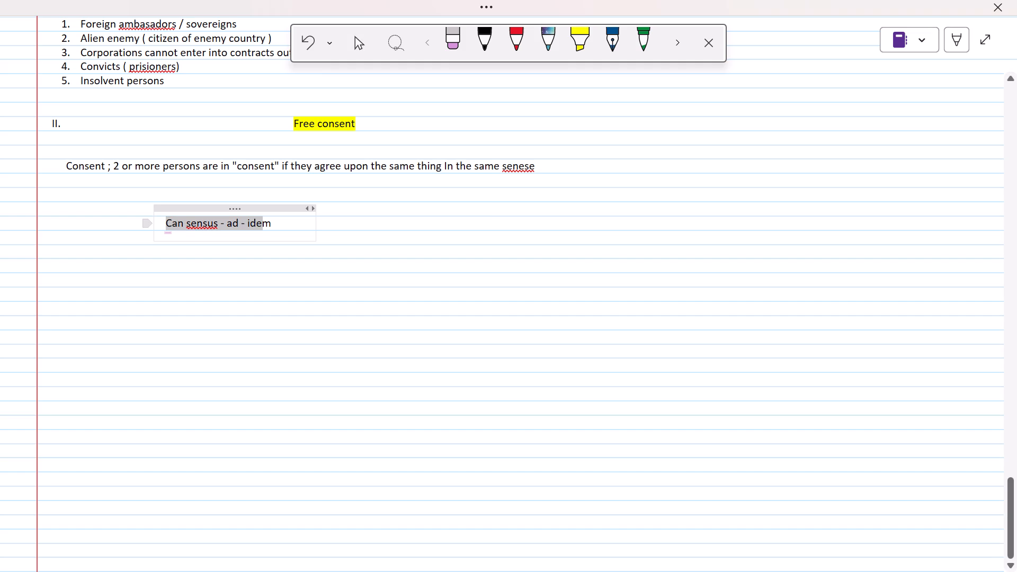
pyautogui.moveTo(262, 222); pyautogui.dragTo(274, 221)
pyautogui.hotkey('ctrl', '4')
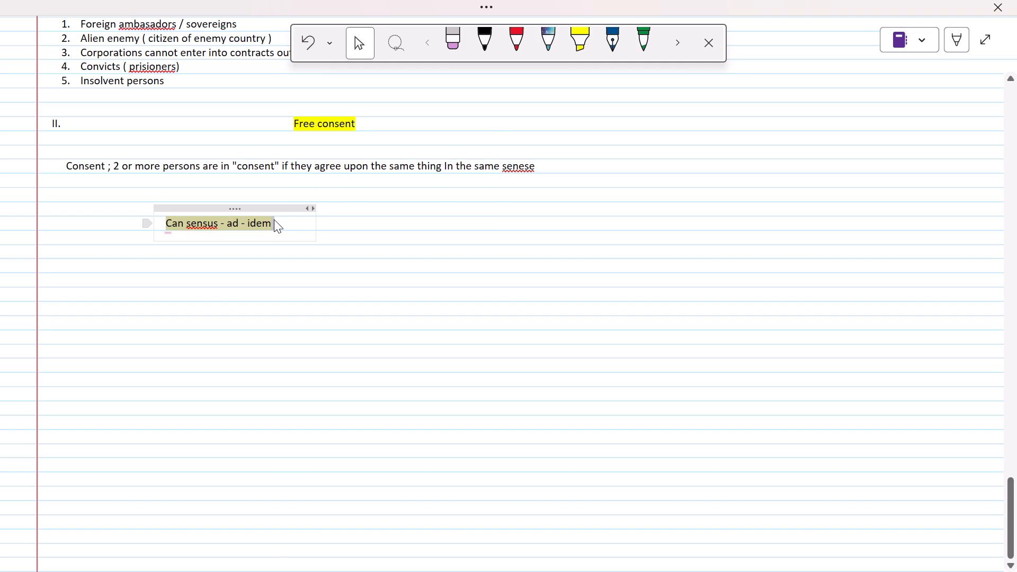
pyautogui.click(345, 229)
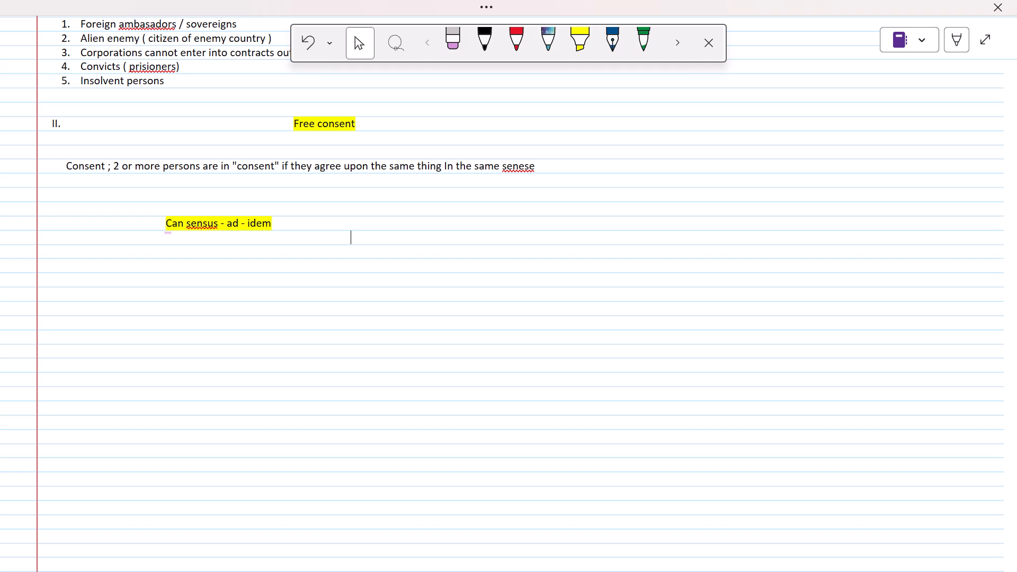
# Add a separate note reading "Lack of free consent" below the highlighted Latin phrase.
pyautogui.click(203, 264)
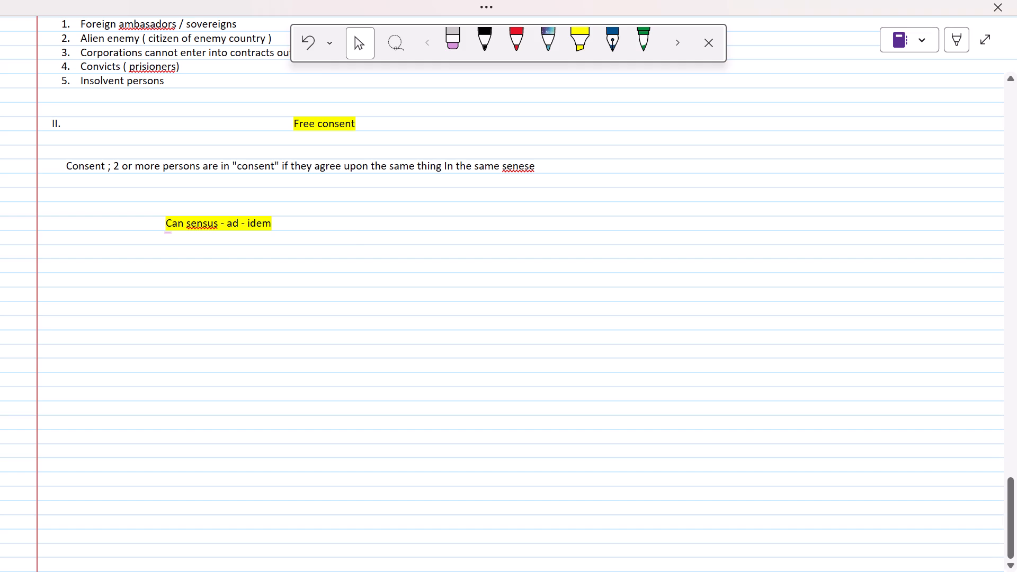
pyautogui.write('lack of')
pyautogui.press('space')
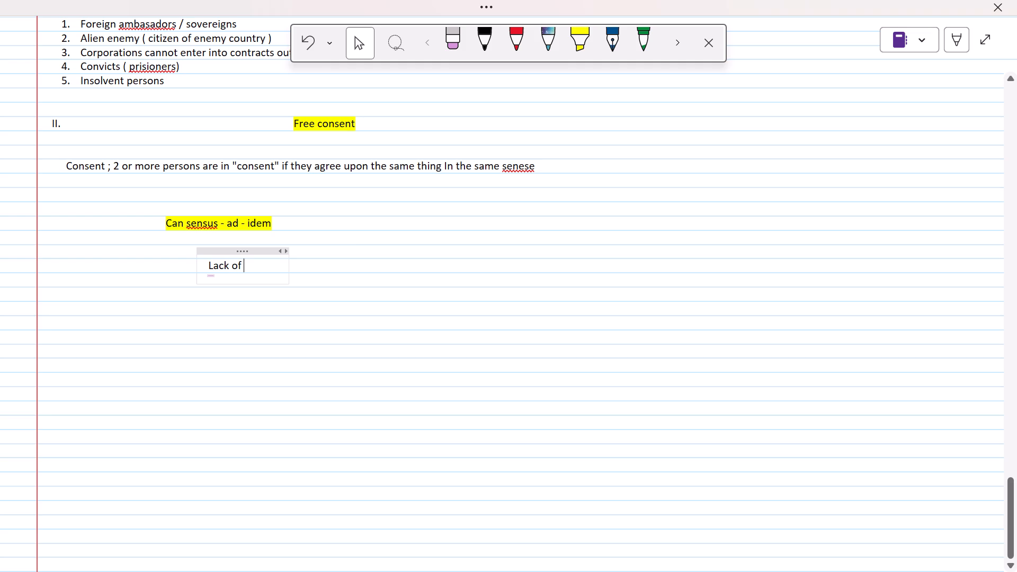
pyautogui.write('fre')
pyautogui.write('e')
pyautogui.press('space')
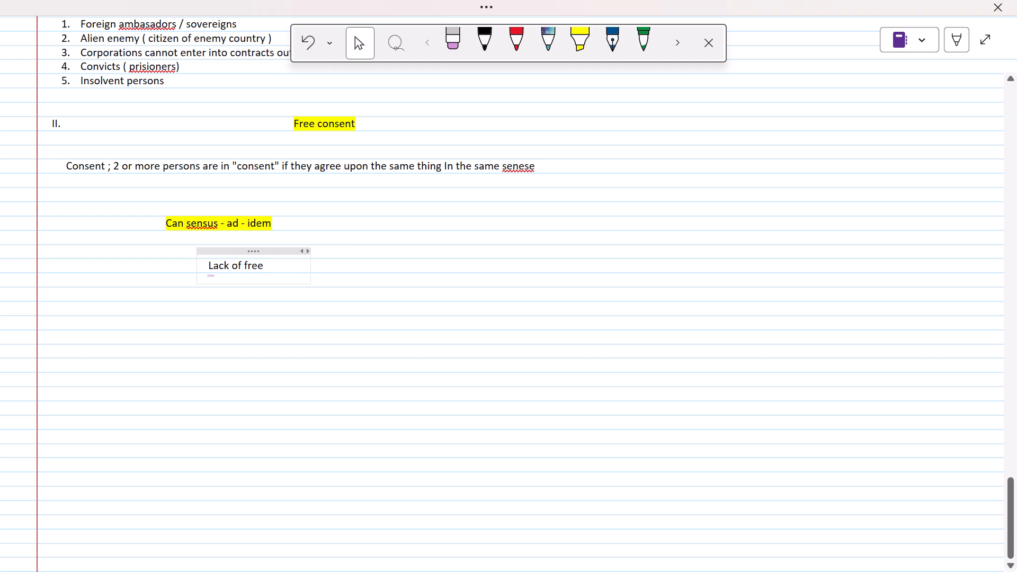
pyautogui.write('consent')
pyautogui.press('space')
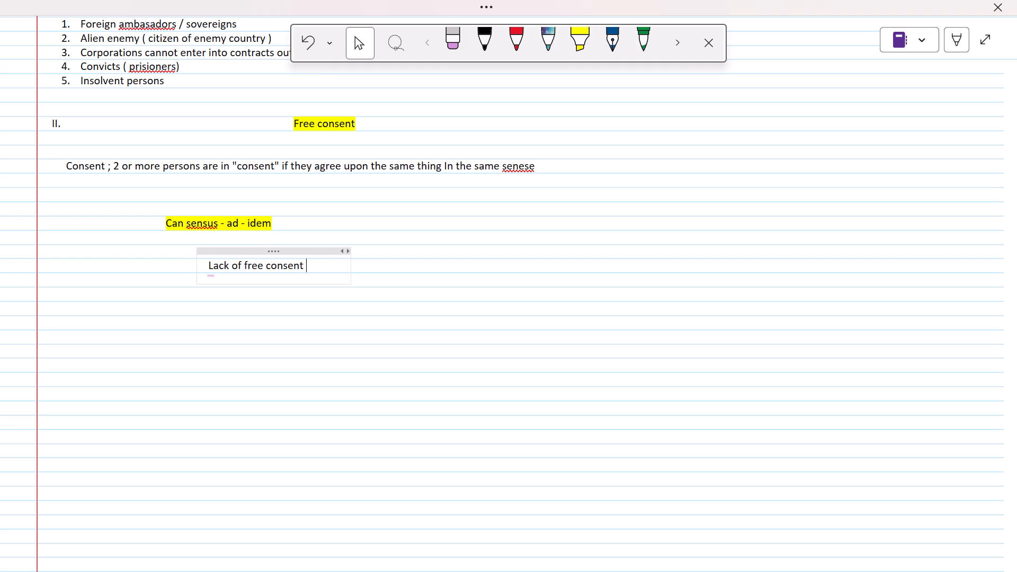
# With the red pen, draw two arrows branching down and to the left from under "Lack of free consent".
pyautogui.click(518, 40)
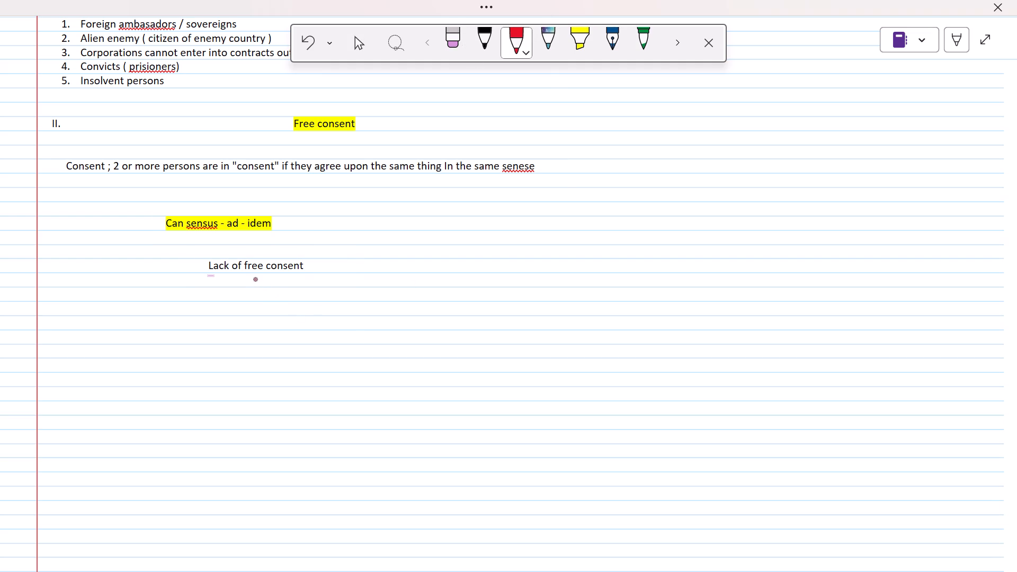
pyautogui.moveTo(255, 278); pyautogui.dragTo(186, 292)
pyautogui.moveTo(186, 292); pyautogui.dragTo(62, 311)
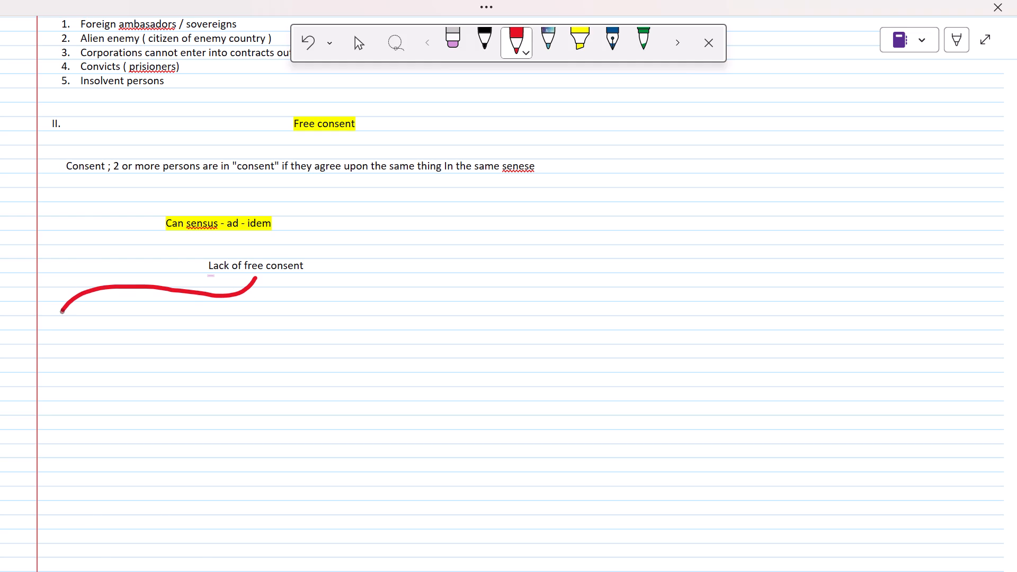
pyautogui.moveTo(56, 309); pyautogui.dragTo(66, 316)
pyautogui.moveTo(236, 298); pyautogui.dragTo(186, 310)
pyautogui.moveTo(186, 310); pyautogui.dragTo(186, 311)
pyautogui.moveTo(179, 311); pyautogui.dragTo(190, 313)
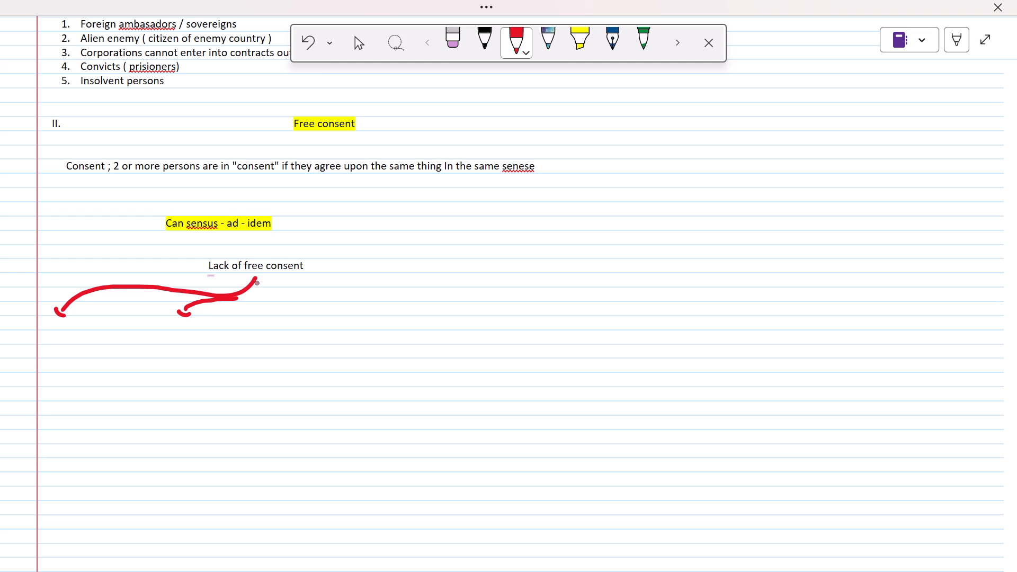
# Draw three more red arrows from under "Lack of free consent": one straight down and two branching to the right.
pyautogui.moveTo(257, 284); pyautogui.dragTo(263, 312)
pyautogui.moveTo(260, 310); pyautogui.dragTo(259, 310)
pyautogui.moveTo(259, 310); pyautogui.dragTo(269, 309)
pyautogui.moveTo(258, 281); pyautogui.dragTo(312, 296)
pyautogui.moveTo(312, 296); pyautogui.dragTo(355, 309)
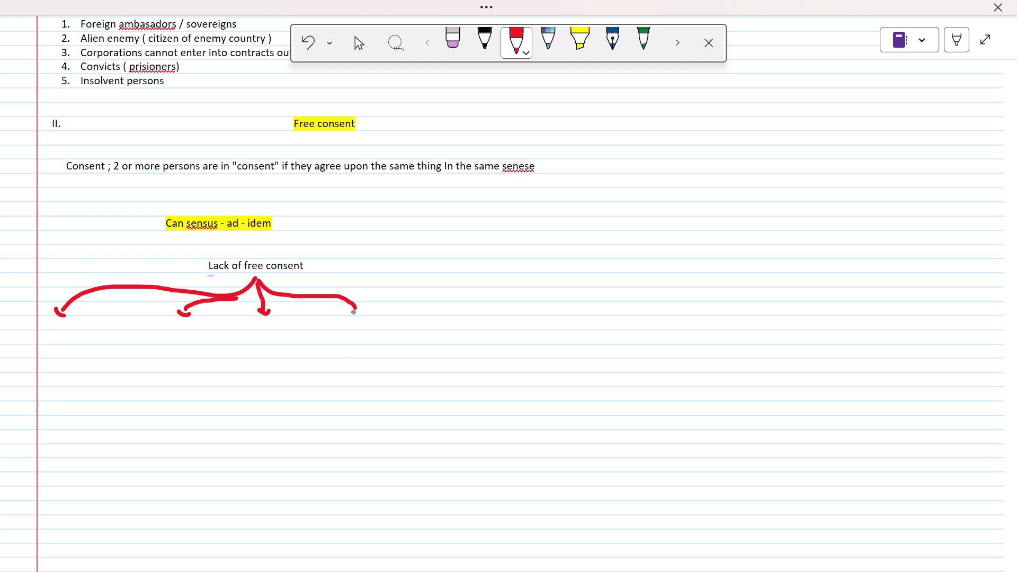
pyautogui.moveTo(349, 310); pyautogui.dragTo(359, 310)
pyautogui.moveTo(263, 278); pyautogui.dragTo(412, 283)
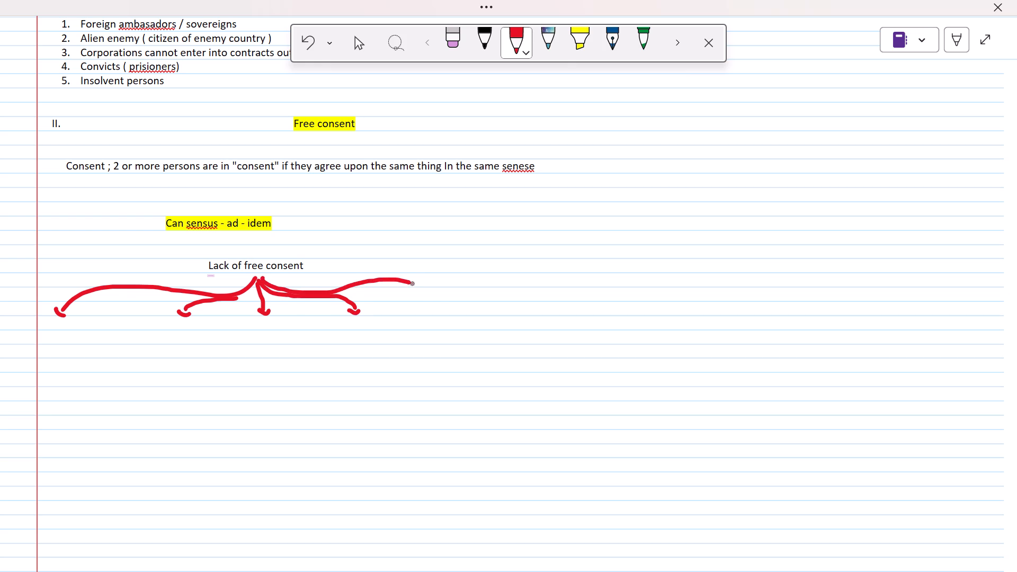
pyautogui.moveTo(412, 283); pyautogui.dragTo(442, 308)
pyautogui.moveTo(435, 312); pyautogui.dragTo(442, 315)
pyautogui.moveTo(442, 315); pyautogui.dragTo(444, 310)
# Add the label "coercion" as a separate note below the leftmost red arrow.
pyautogui.click(346, 42)
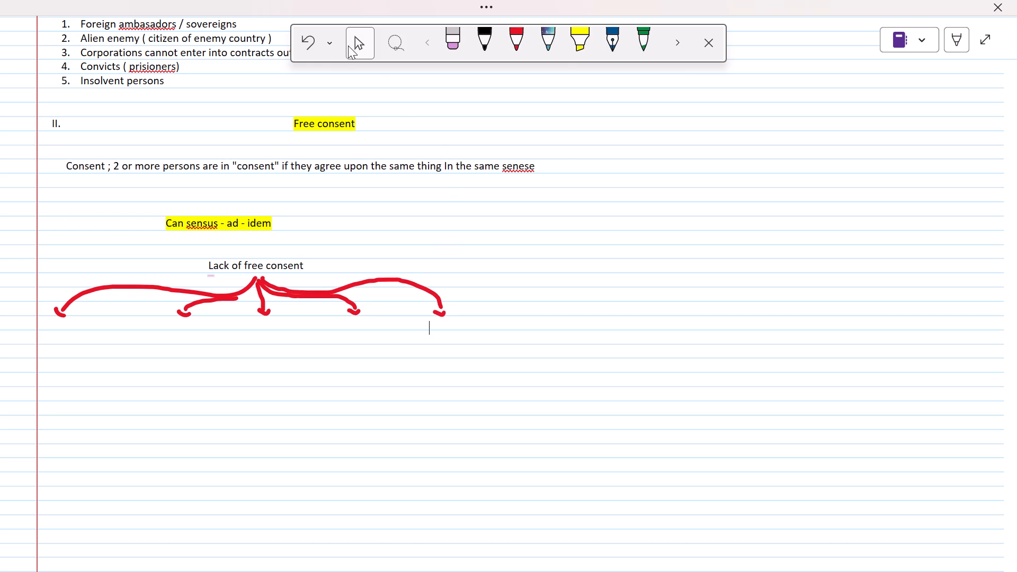
pyautogui.click(46, 337)
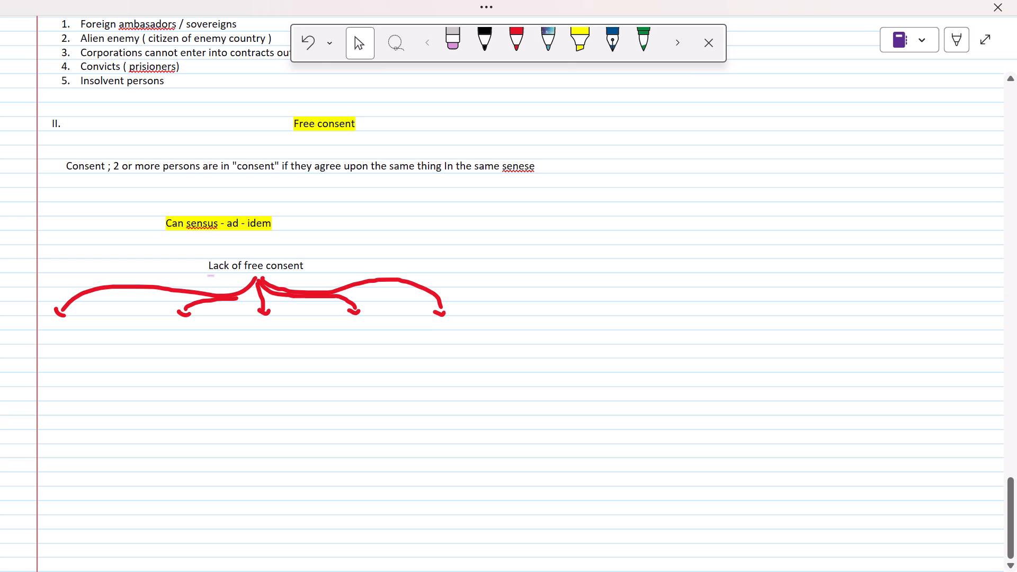
pyautogui.write('con')
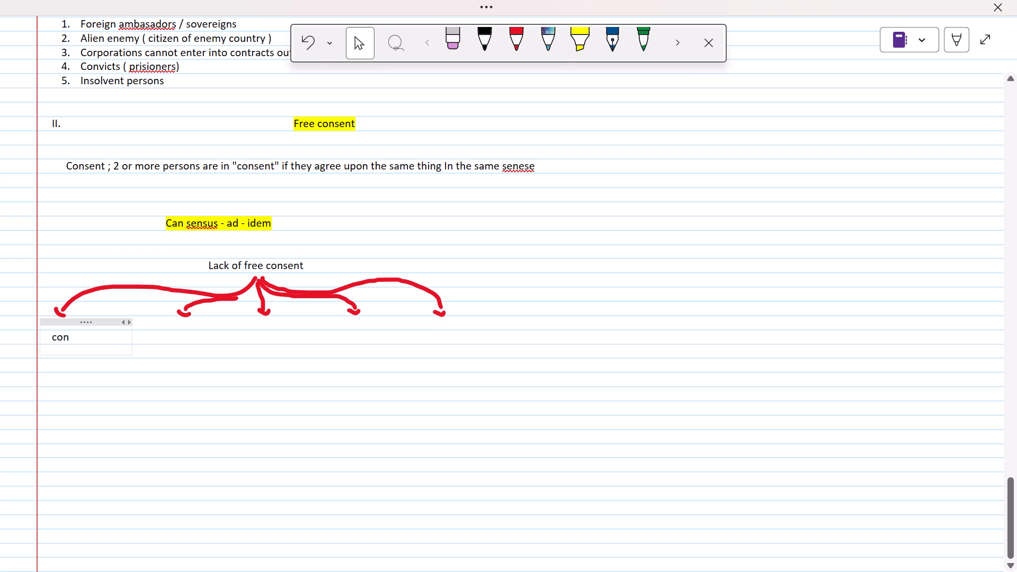
pyautogui.press('BackSpace')
pyautogui.write('er')
pyautogui.write('cion')
# Add the label "Under Influence" on two lines below the second red arrow.
pyautogui.click(163, 336)
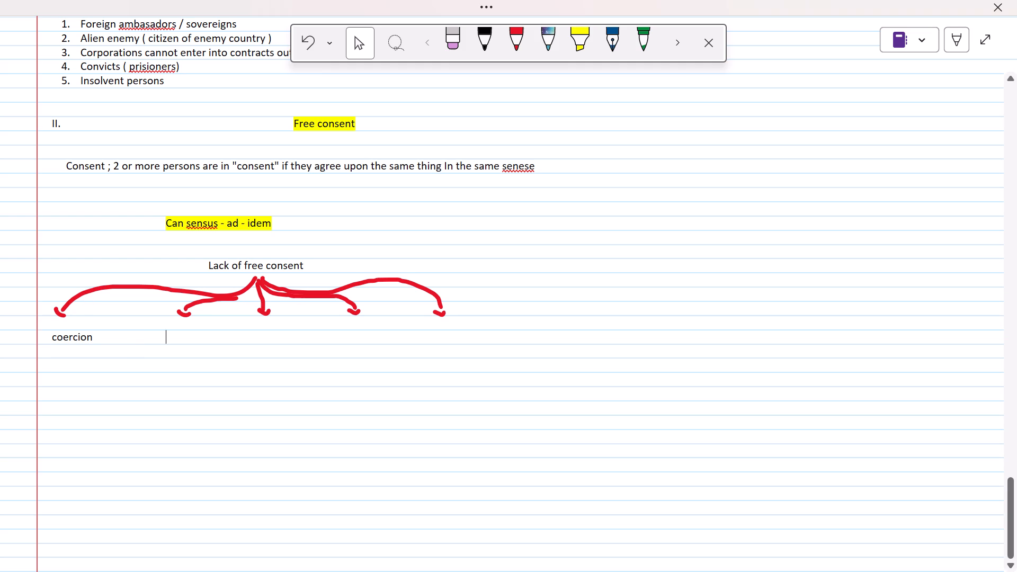
pyautogui.write('un')
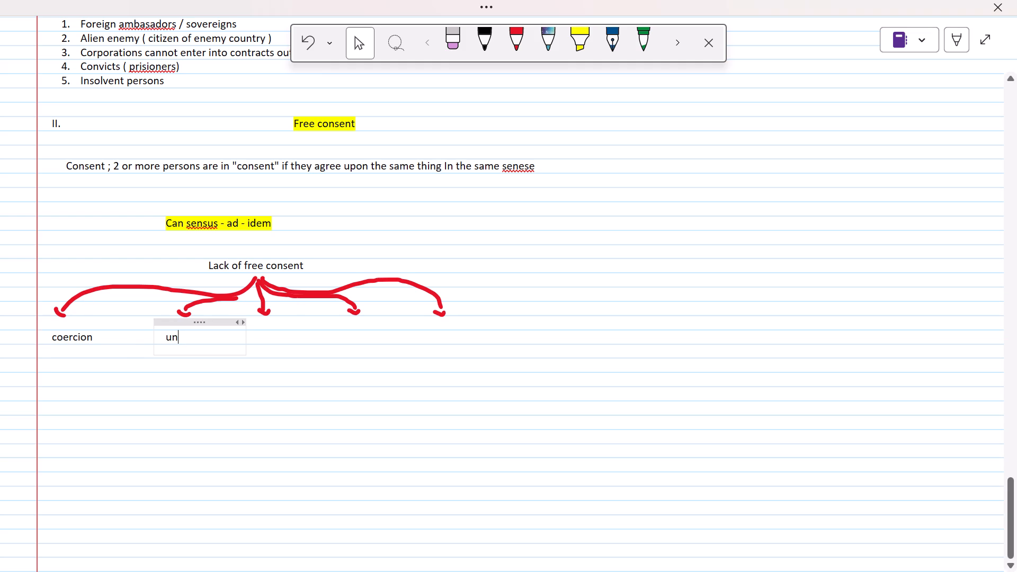
pyautogui.write('der')
pyautogui.press('space')
pyautogui.press('Return')
pyautogui.write('in')
pyautogui.write('fluence')
pyautogui.press('space')
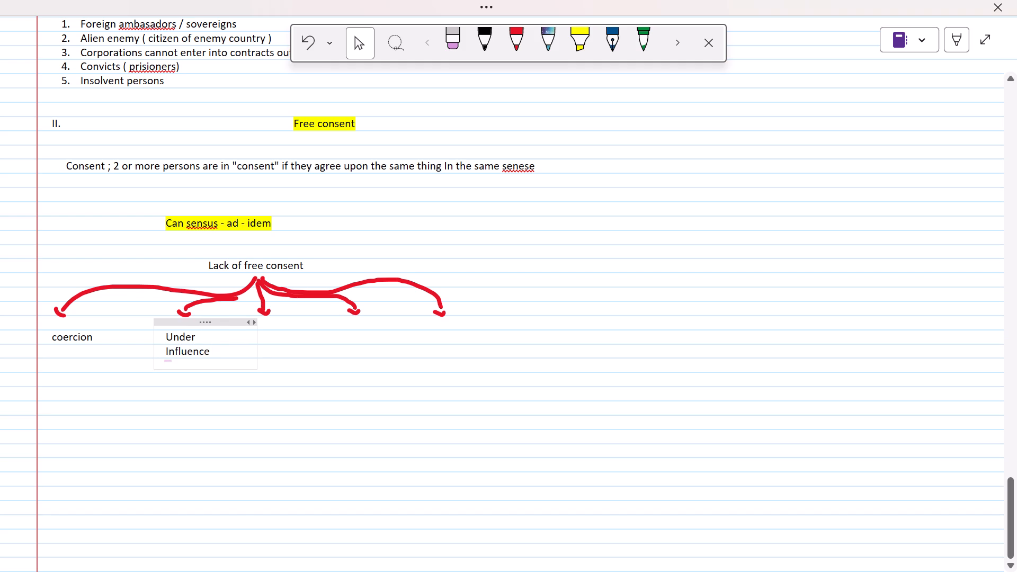
# Add the label "fraud" as a separate note and shift it slightly right to sit below the middle arrow.
pyautogui.click(244, 332)
pyautogui.doubleClick(244, 333)
pyautogui.write('fraud')
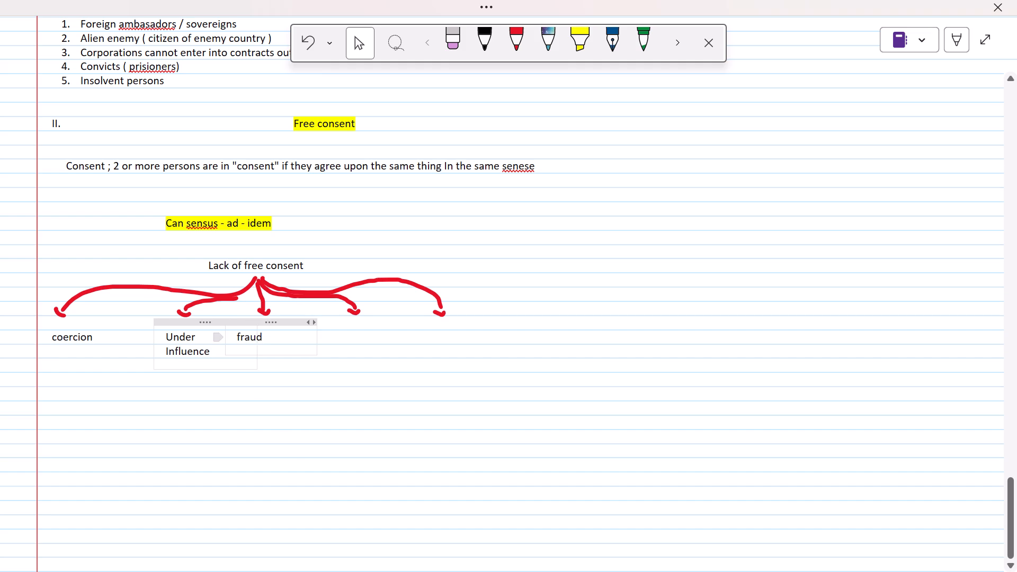
pyautogui.moveTo(269, 324); pyautogui.dragTo(278, 323)
# Add the label "Misrepresentation" as a separate note below the fourth red arrow.
pyautogui.click(346, 336)
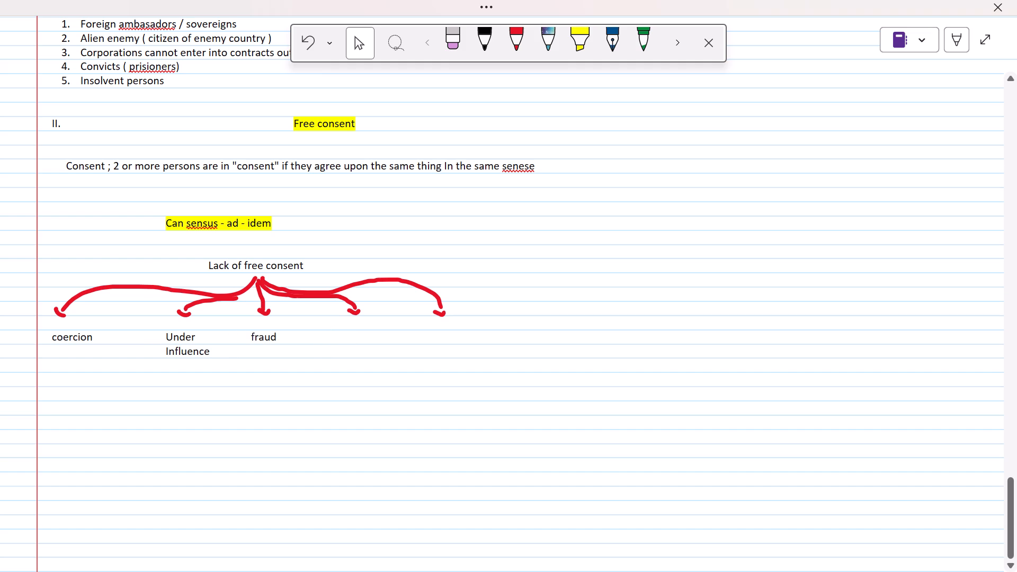
pyautogui.click(335, 337)
pyautogui.doubleClick(335, 337)
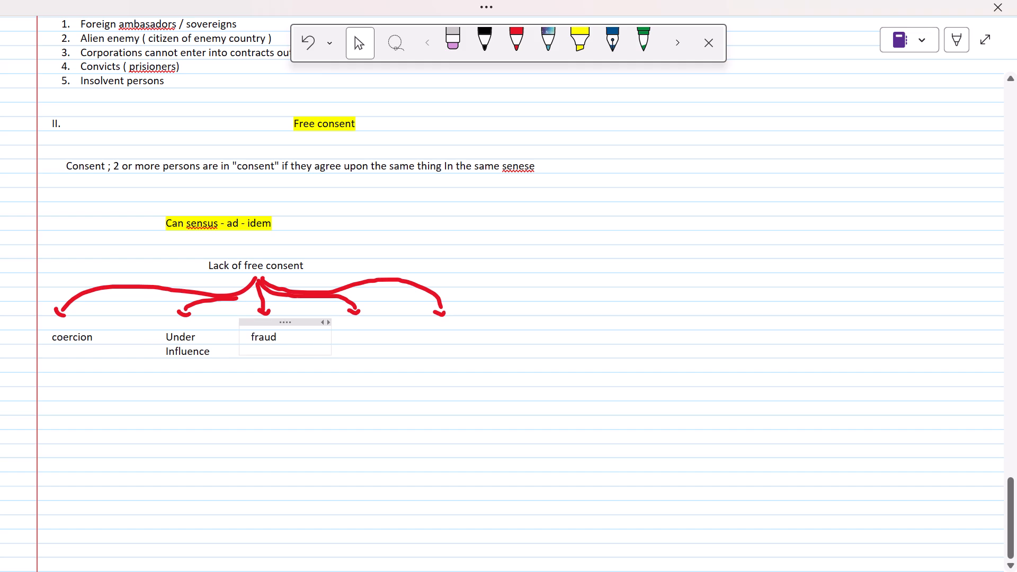
pyautogui.doubleClick(335, 337)
pyautogui.doubleClick(335, 337)
pyautogui.click(335, 336)
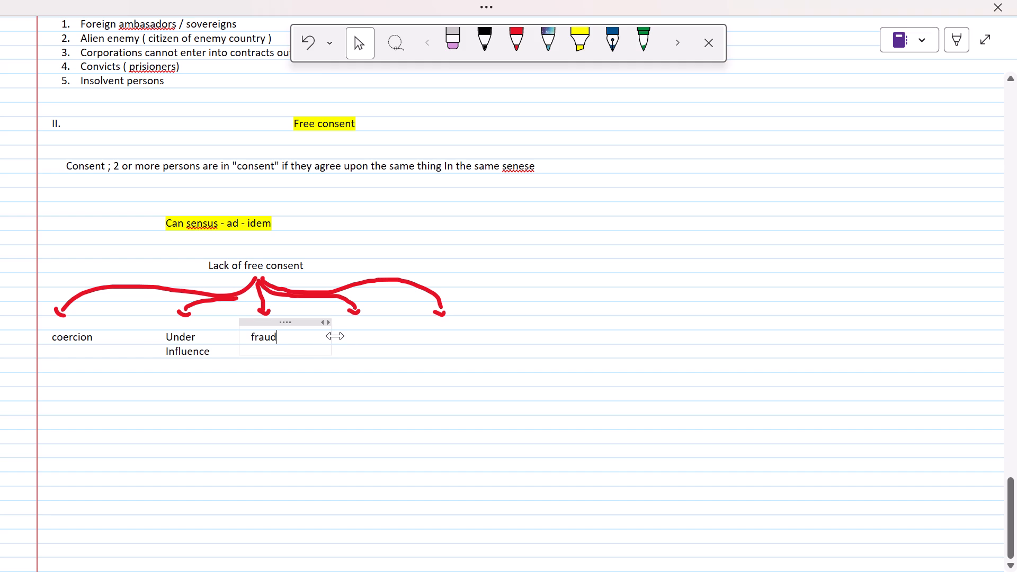
pyautogui.doubleClick(339, 337)
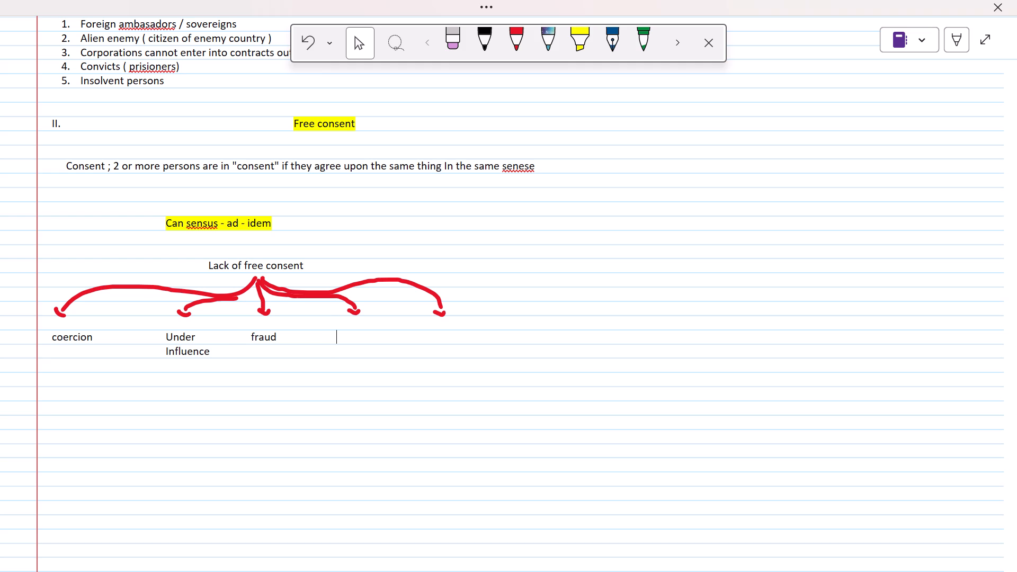
pyautogui.press('Left')
pyautogui.press('Left')
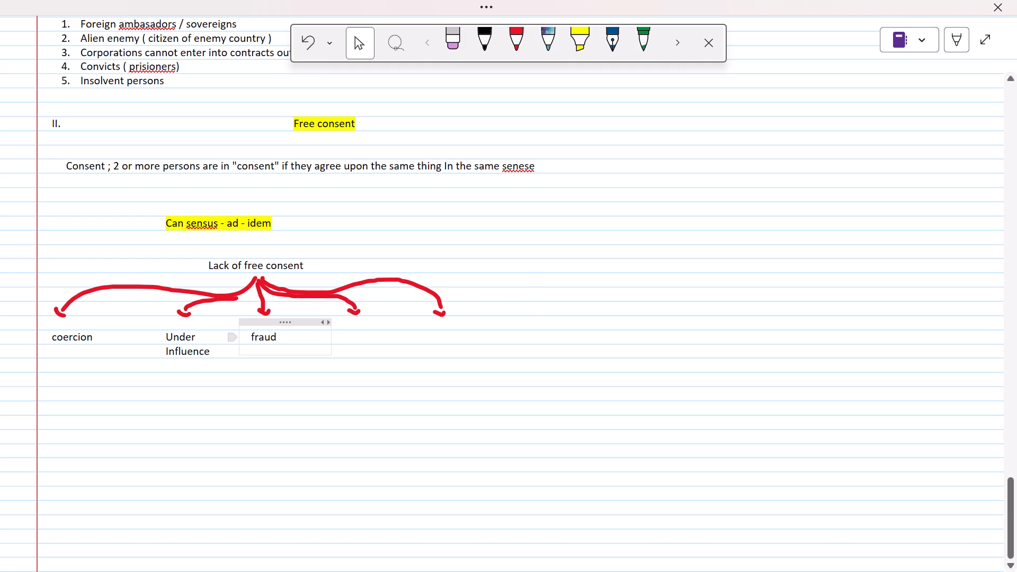
pyautogui.doubleClick(315, 335)
pyautogui.doubleClick(315, 335)
pyautogui.click(315, 335)
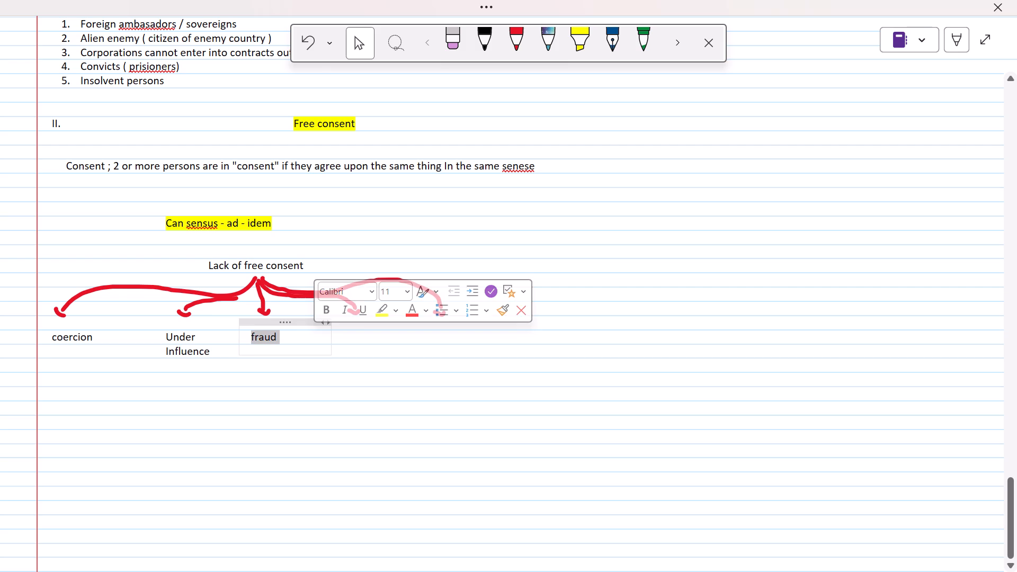
pyautogui.click(344, 350)
pyautogui.doubleClick(318, 337)
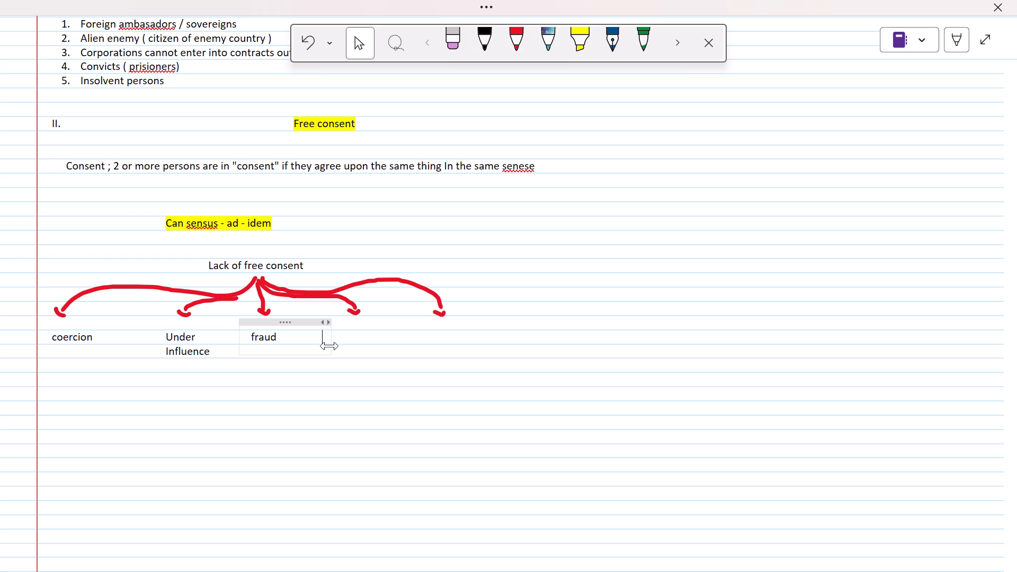
pyautogui.write('mis')
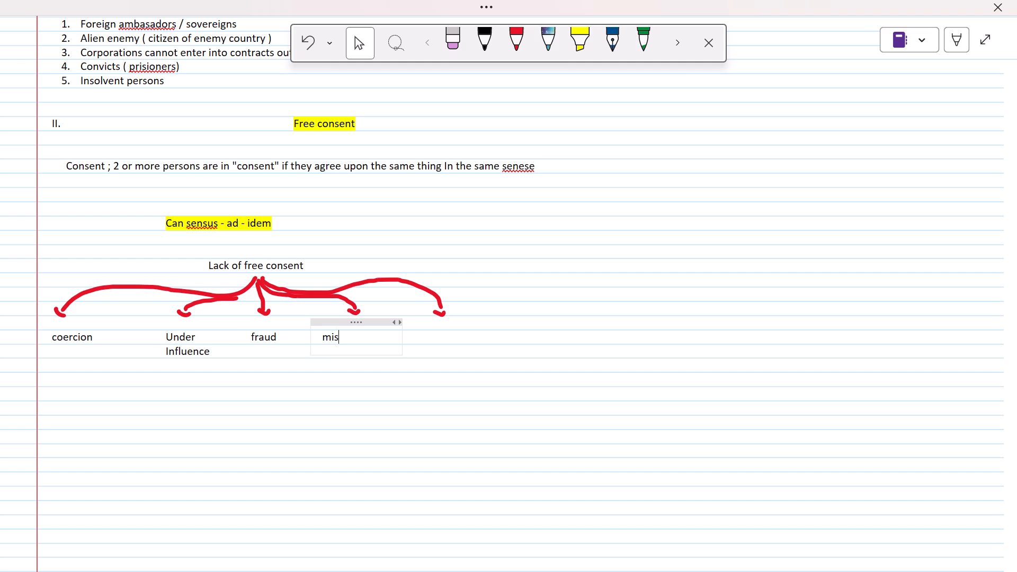
pyautogui.write('rep')
pyautogui.write('re')
pyautogui.write('sent')
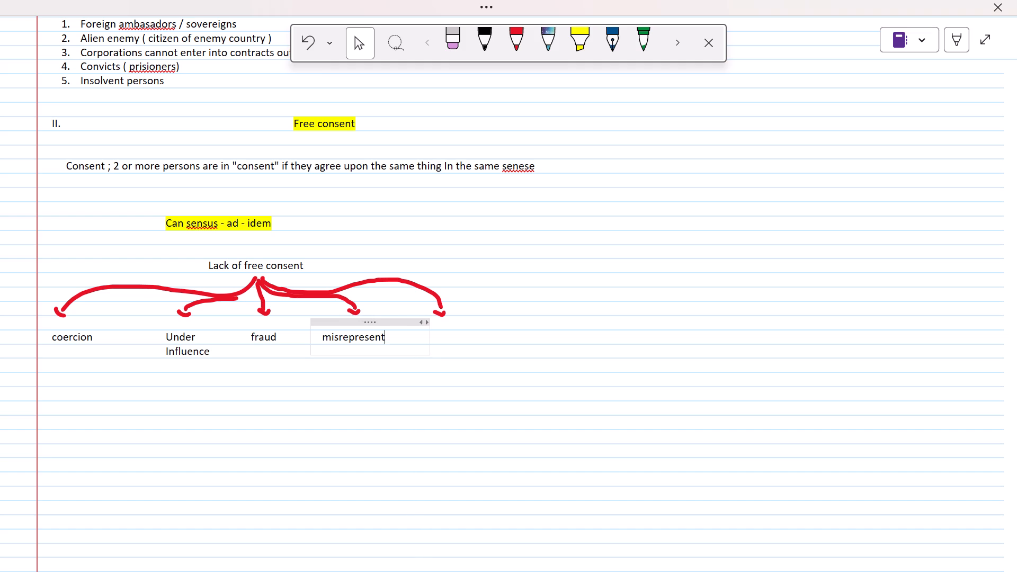
pyautogui.write('ati')
pyautogui.write('on')
pyautogui.press('space')
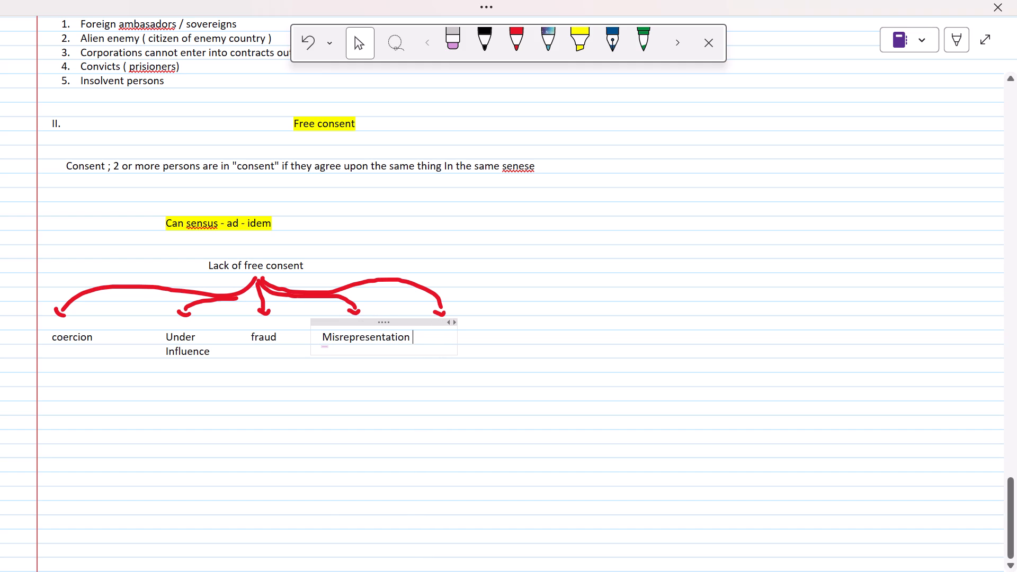
# Add the label "mistake" below the last arrow, spaced out on the same line as "Misrepresentation".
pyautogui.press('space')
pyautogui.press('space')
pyautogui.press('space')
pyautogui.press('space')
pyautogui.press('space')
pyautogui.press('space')
pyautogui.press('space')
pyautogui.write('mistake')
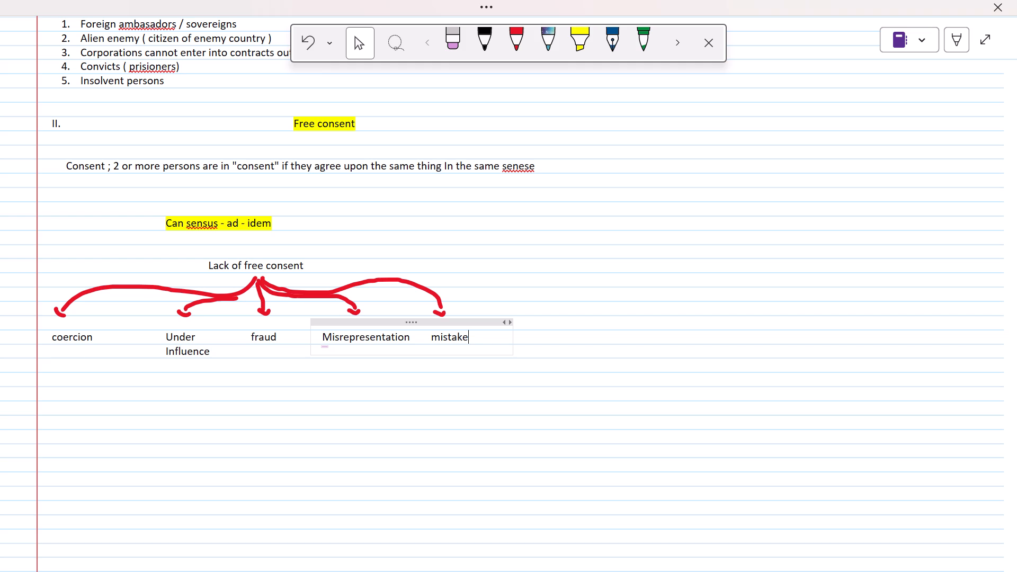
# Add "Sec 15" as a separate note below the "coercion" label.
pyautogui.scroll(-1, 328, 352)
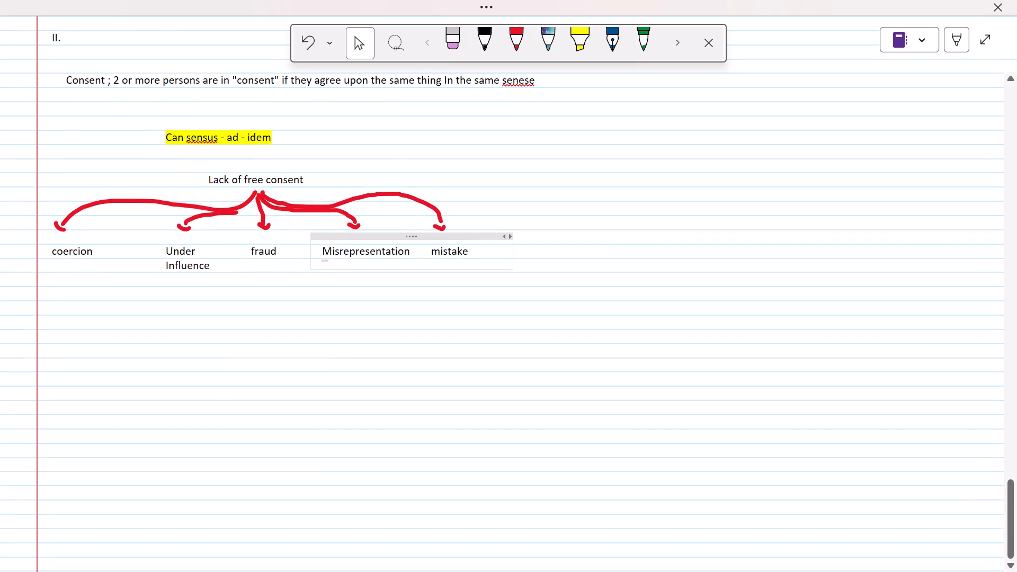
pyautogui.click(53, 288)
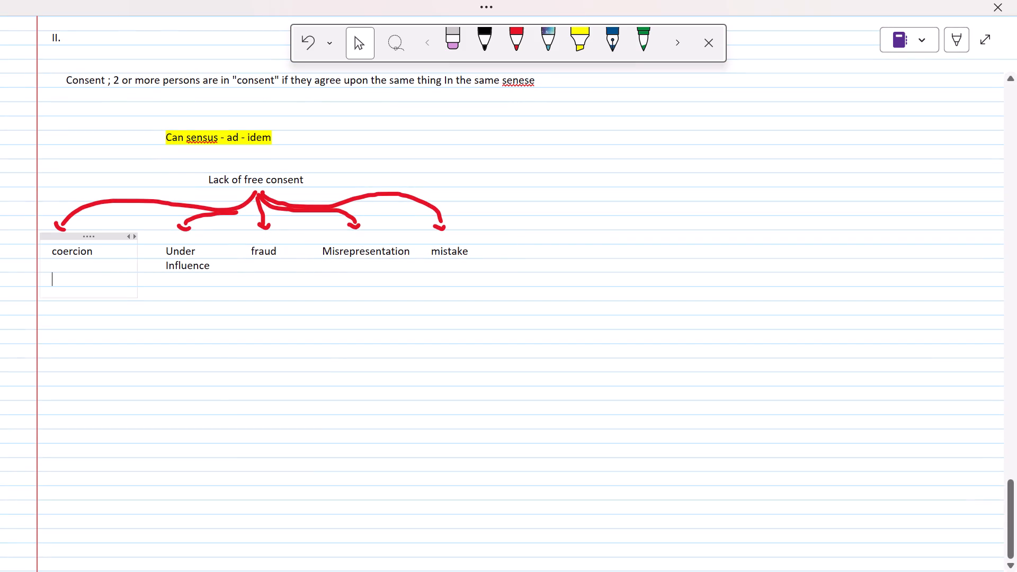
pyautogui.click(53, 293)
pyautogui.doubleClick(55, 293)
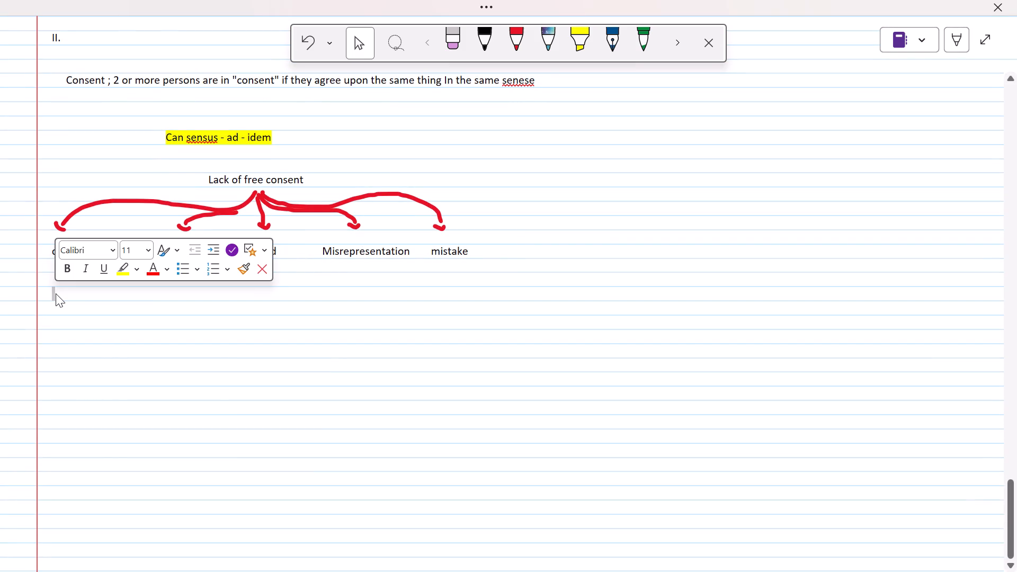
pyautogui.click(56, 293)
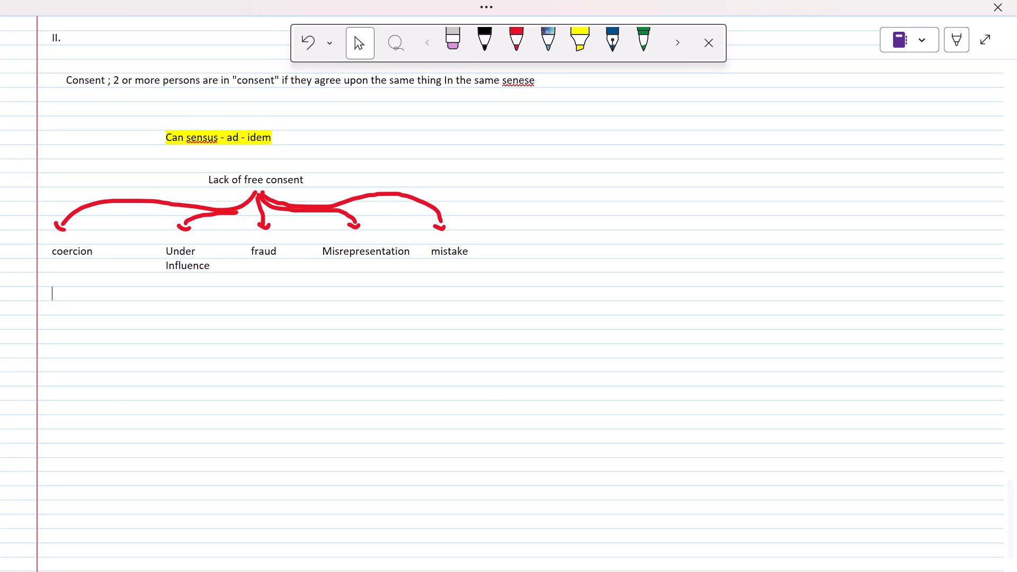
pyautogui.write('sec 15')
# Add "sec 16" on the same line as "Sec 15", spaced out to sit below "Under Influence".
pyautogui.press('space')
pyautogui.press('space')
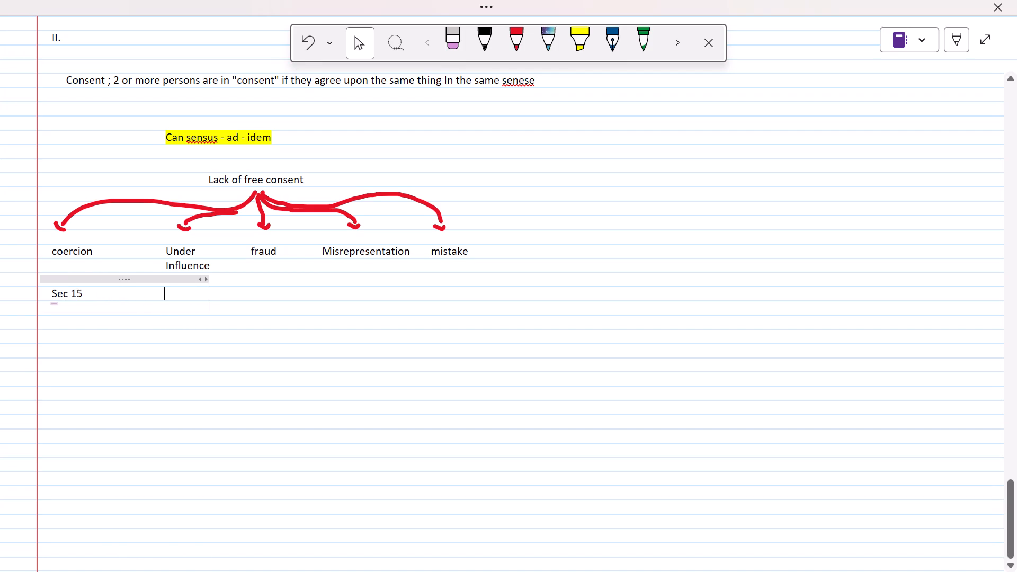
pyautogui.write('sec')
pyautogui.press('space')
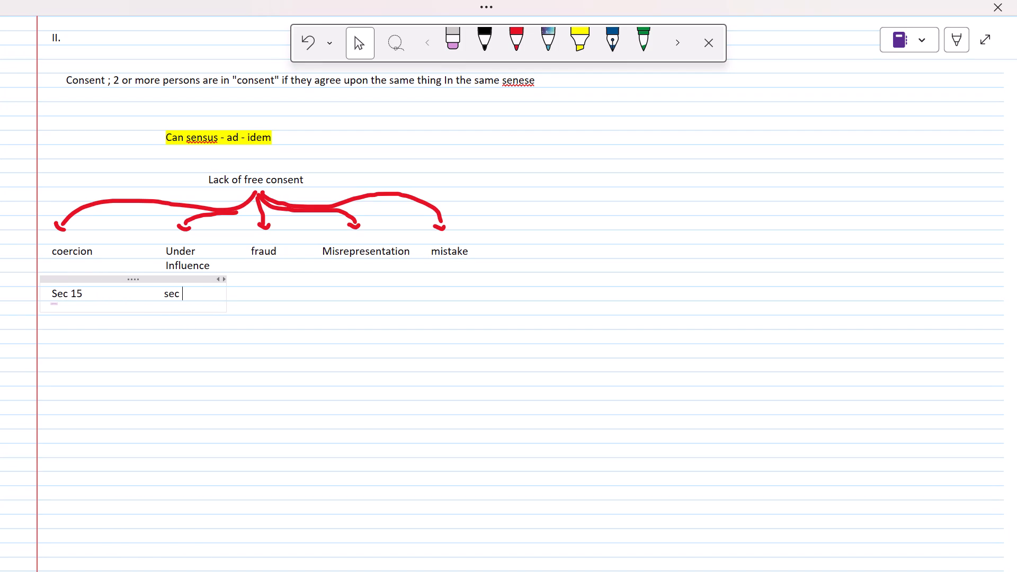
pyautogui.write('16')
# Add "sec 17" on the section number line, spaced out to sit below the "fraud" label.
pyautogui.press('space')
pyautogui.press('space')
pyautogui.press('space')
pyautogui.press('space')
pyautogui.press('space')
pyautogui.press('space')
pyautogui.press('space')
pyautogui.press('space')
pyautogui.press('space')
pyautogui.press('space')
pyautogui.press('space')
pyautogui.press('space')
pyautogui.press('space')
pyautogui.press('space')
pyautogui.press('space')
pyautogui.press('space')
pyautogui.press('space')
pyautogui.press('space')
pyautogui.press('space')
pyautogui.press('space')
pyautogui.press('space')
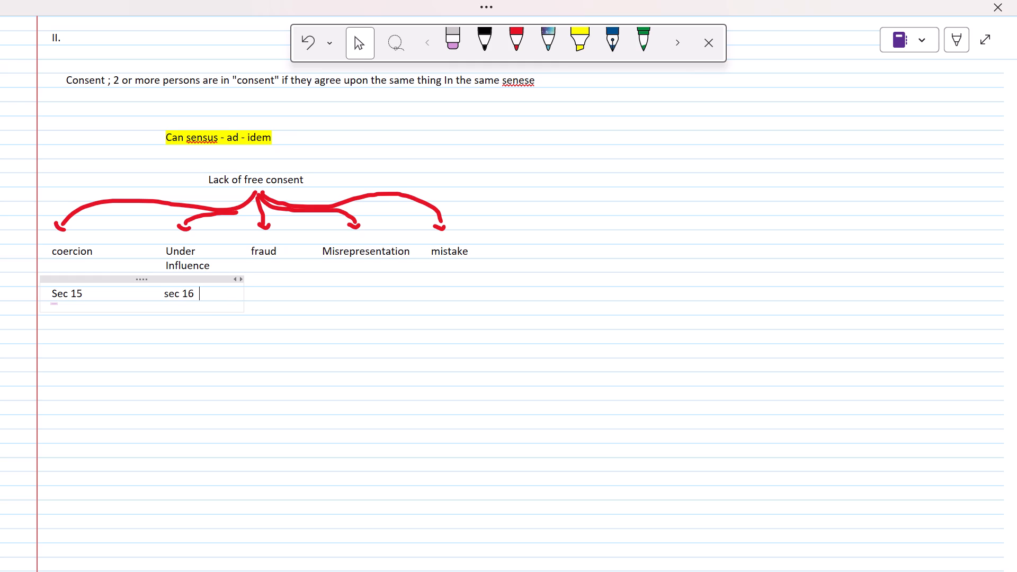
pyautogui.press('space')
pyautogui.write('sec 17')
# Add "sec 18" on the section number line, spaced out to sit below "Misrepresentation".
pyautogui.press('space')
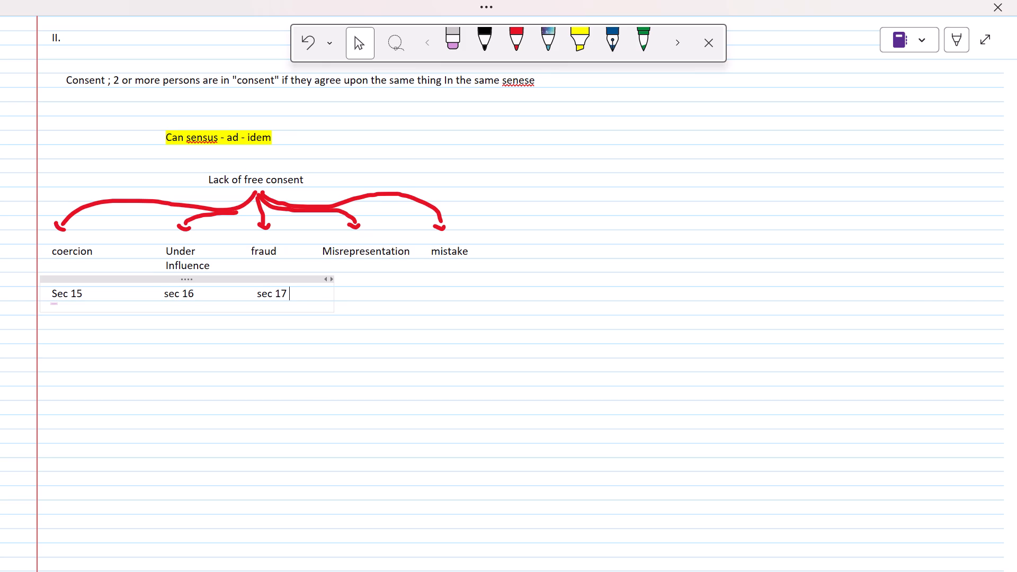
pyautogui.press('space')
pyautogui.press('space')
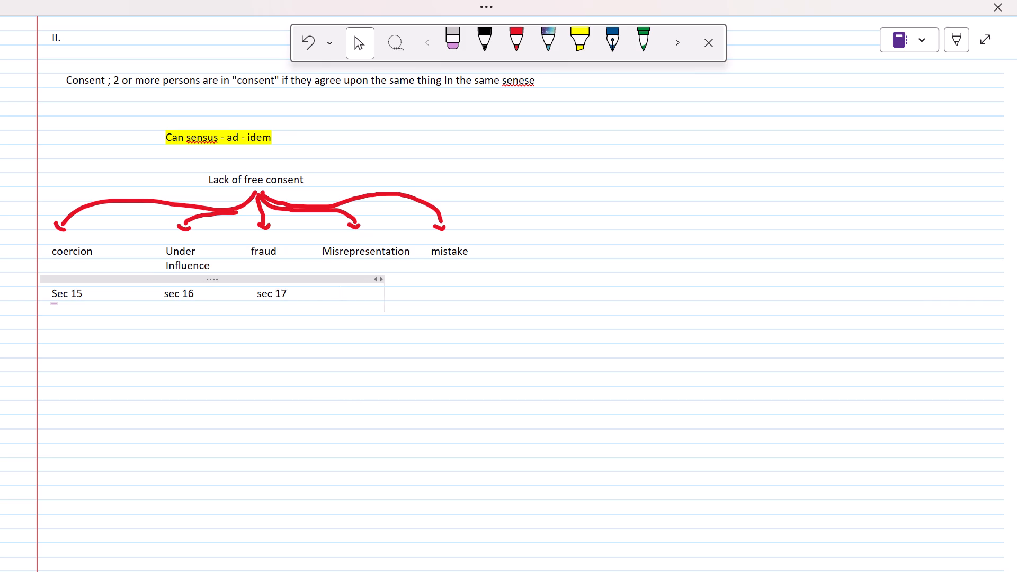
pyautogui.write('sec 18')
# Add "- void" at the end of the section number line, spaced out to sit below "mistake".
pyautogui.press('space')
pyautogui.press('space')
pyautogui.press('space')
pyautogui.press('space')
pyautogui.press('space')
pyautogui.press('space')
pyautogui.press('space')
pyautogui.press('space')
pyautogui.press('space')
pyautogui.press('space')
pyautogui.press('space')
pyautogui.press('space')
pyautogui.press('space')
pyautogui.press('space')
pyautogui.press('space')
pyautogui.press('space')
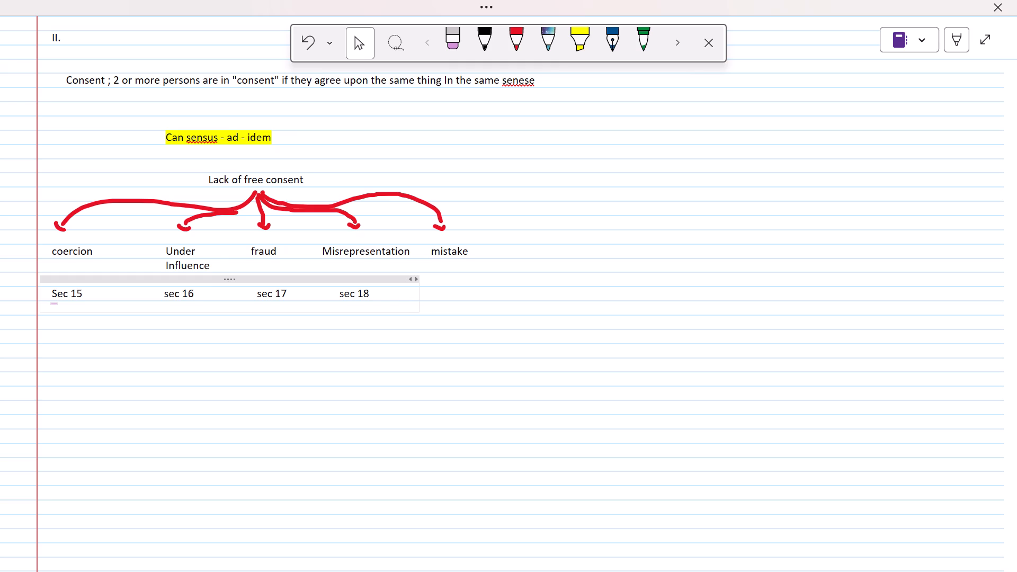
pyautogui.press('space')
pyautogui.press('space')
pyautogui.press('space')
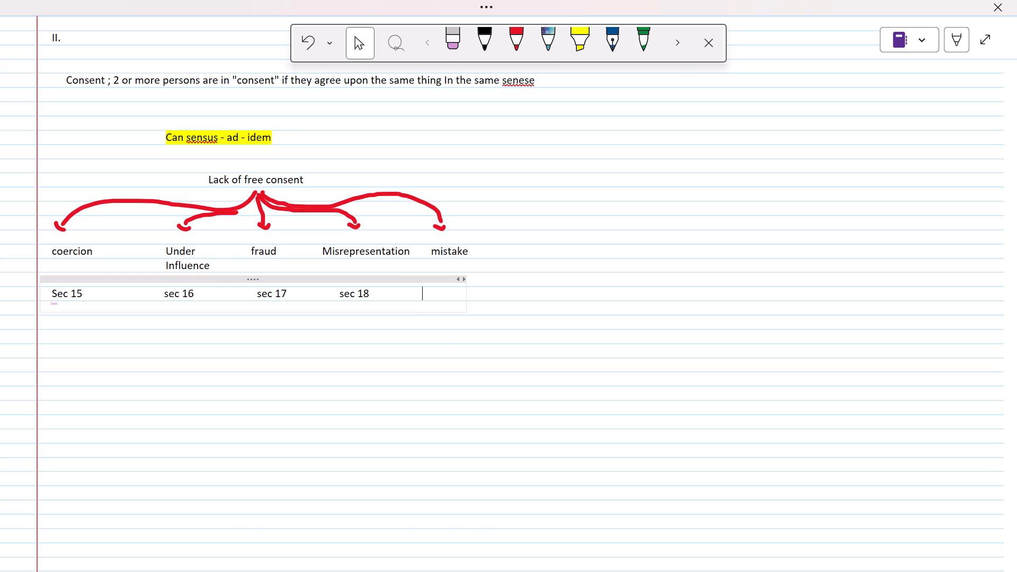
pyautogui.press('space')
pyautogui.press('space')
pyautogui.press('space')
pyautogui.press('space')
pyautogui.press('space')
pyautogui.write('-')
pyautogui.press('space')
pyautogui.write('void')
pyautogui.press('space')
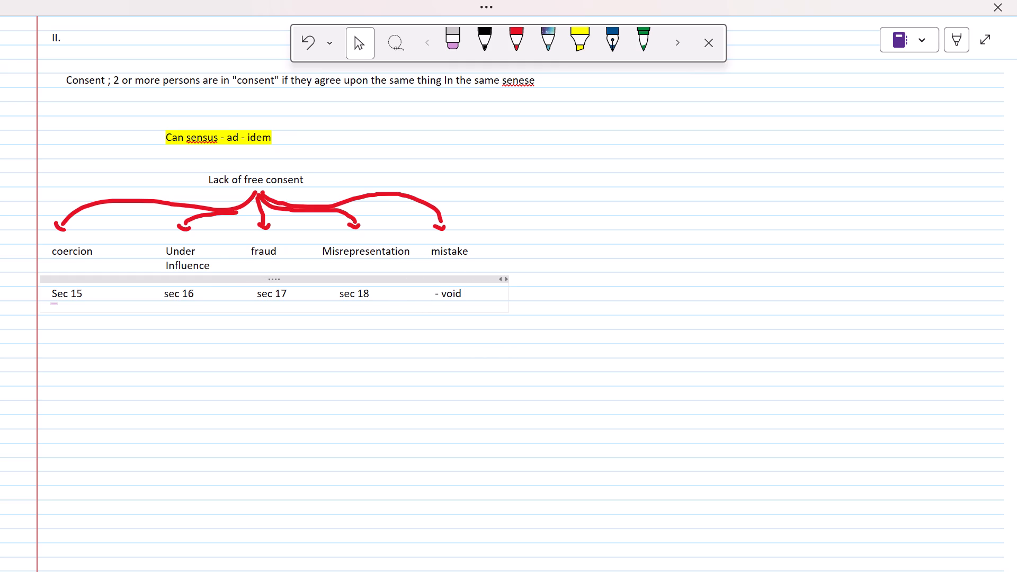
# Add "- not voidable" on a new line aligned beneath "- void", correcting the spelling of "voidable".
pyautogui.press('Return')
pyautogui.press('space')
pyautogui.press('space')
pyautogui.press('space')
pyautogui.press('space')
pyautogui.press('space')
pyautogui.press('space')
pyautogui.press('space')
pyautogui.press('space')
pyautogui.press('space')
pyautogui.press('space')
pyautogui.press('space')
pyautogui.press('space')
pyautogui.press('space')
pyautogui.press('space')
pyautogui.press('space')
pyautogui.press('space')
pyautogui.press('space')
pyautogui.press('space')
pyautogui.press('space')
pyautogui.press('space')
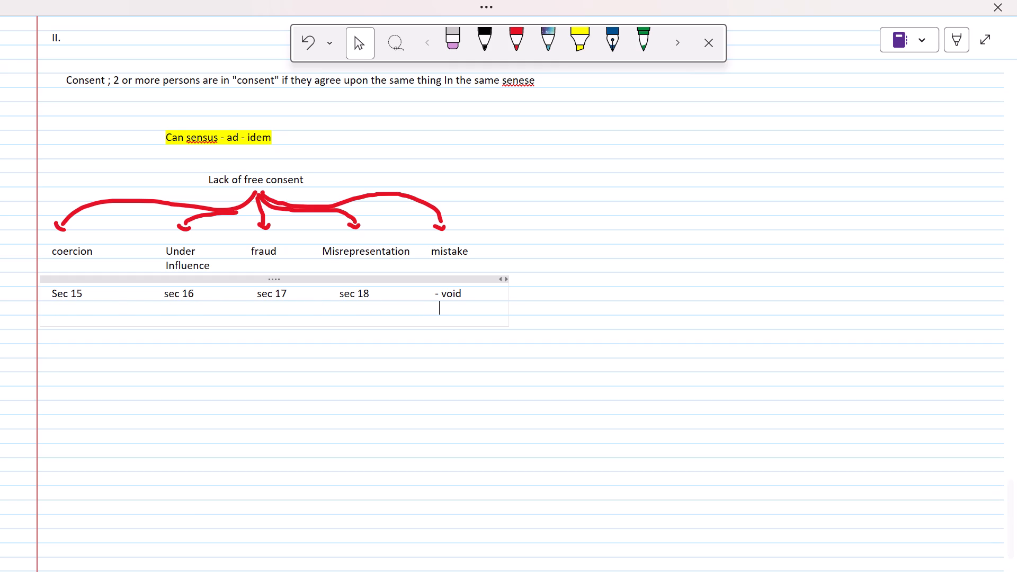
pyautogui.press('BackSpace')
pyautogui.press('BackSpace')
pyautogui.write('-')
pyautogui.press('space')
pyautogui.write('not')
pyautogui.press('space')
pyautogui.write('vo')
pyautogui.write('da')
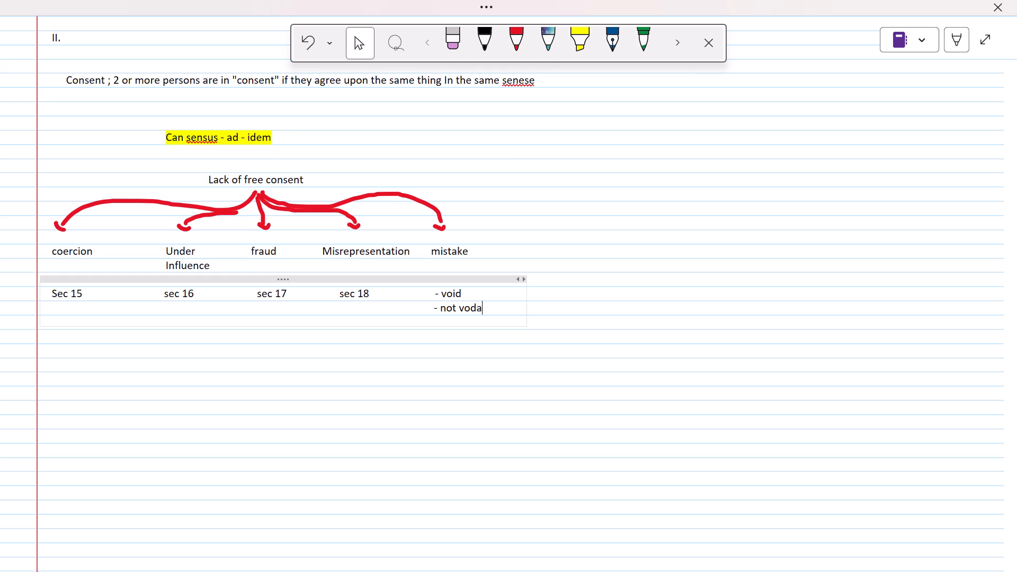
pyautogui.write('ble')
pyautogui.press('space')
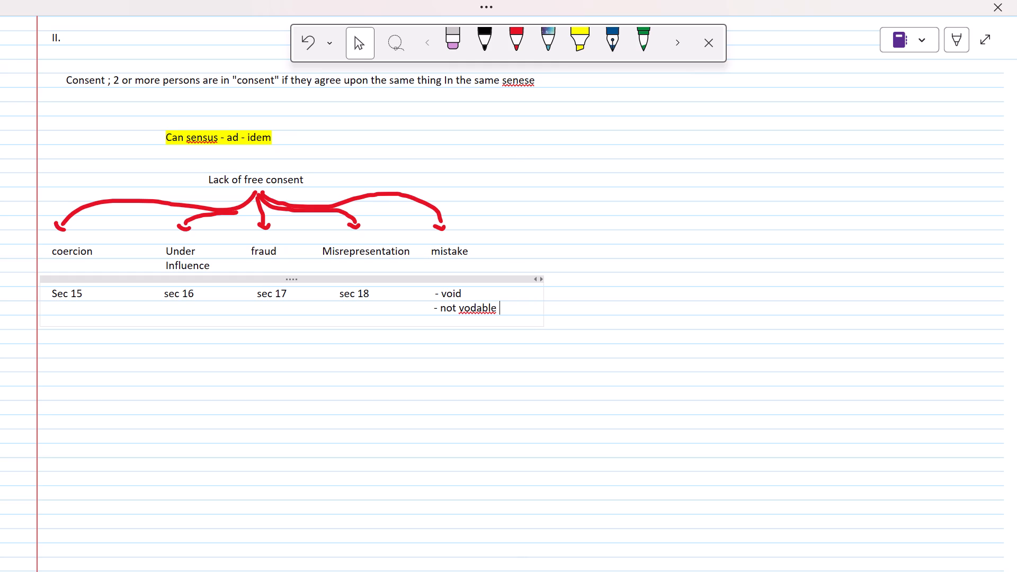
pyautogui.press('Left')
pyautogui.press('Left')
pyautogui.press('Left')
pyautogui.press('Left')
pyautogui.press('Left')
pyautogui.press('Left')
pyautogui.press('Left')
pyautogui.press('Left')
pyautogui.press('Left')
pyautogui.press('Right')
pyautogui.press('Right')
pyautogui.press('Right')
pyautogui.press('i')
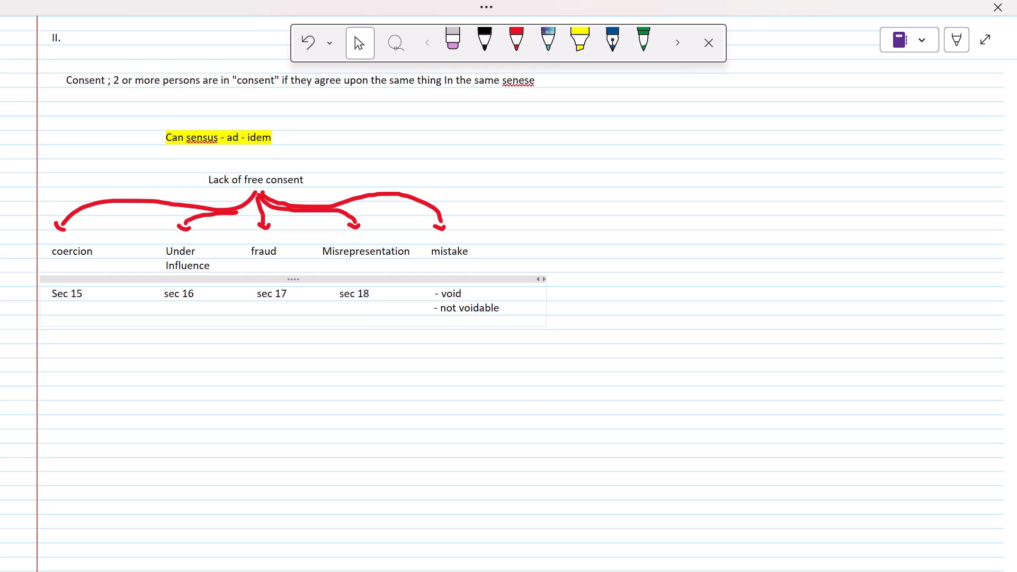
pyautogui.press('Right')
pyautogui.press('Right')
pyautogui.press('Right')
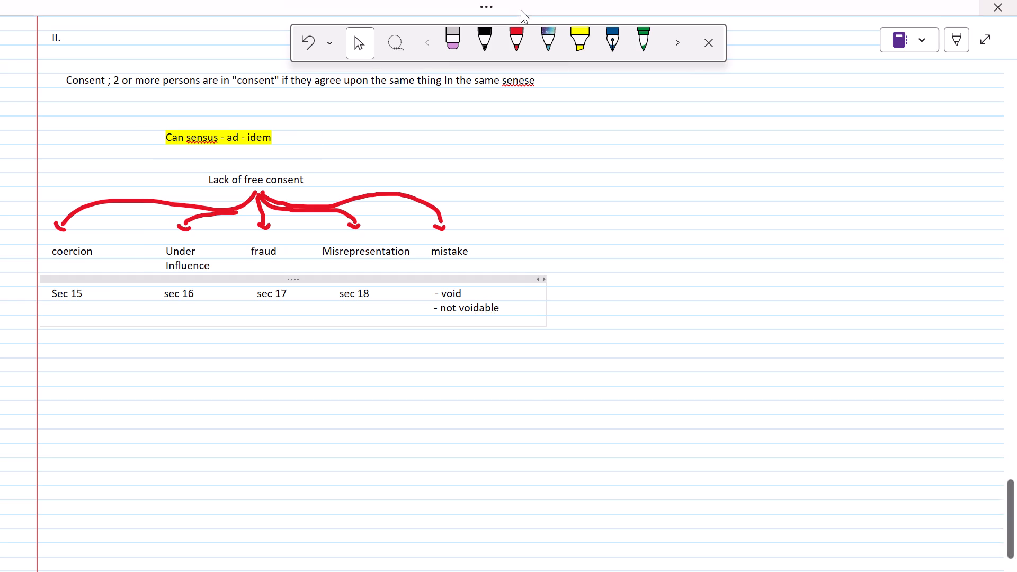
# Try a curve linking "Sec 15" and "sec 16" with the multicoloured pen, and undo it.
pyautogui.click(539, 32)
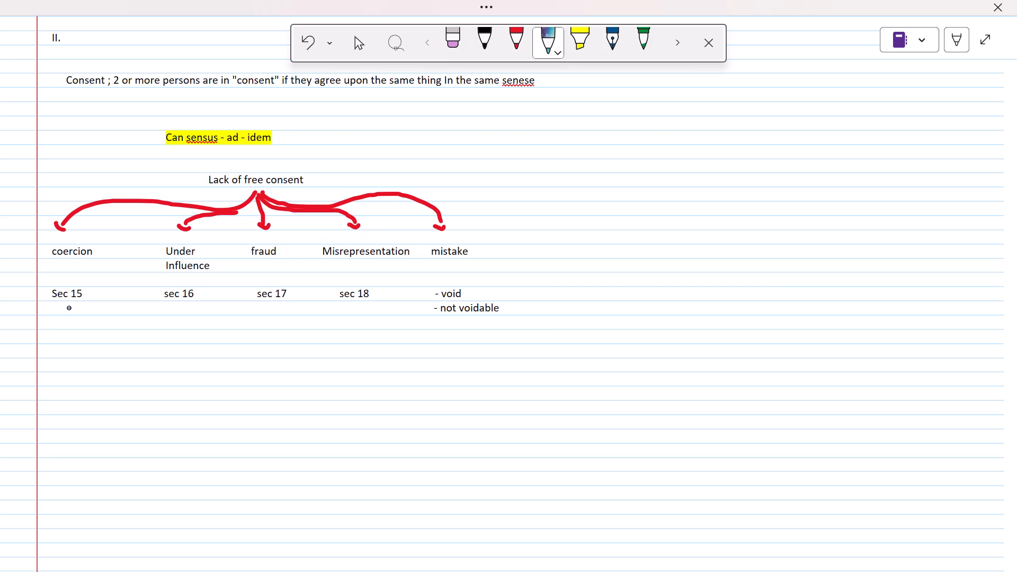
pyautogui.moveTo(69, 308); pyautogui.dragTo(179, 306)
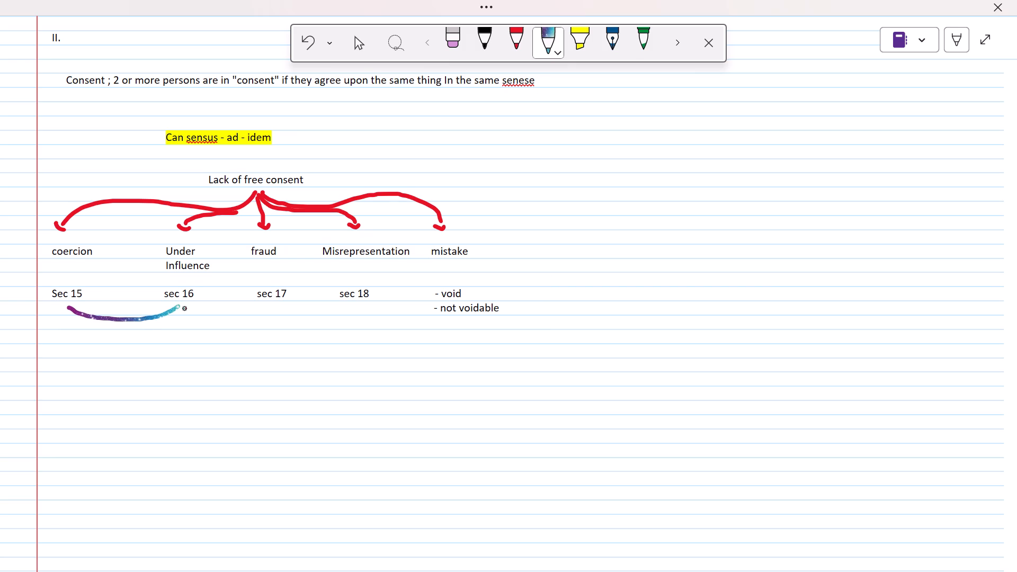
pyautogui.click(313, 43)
# Draw light blue curves linking "Sec 15" with "sec 16" and "sec 17" with "sec 18" beneath the section numbers.
pyautogui.click(672, 40)
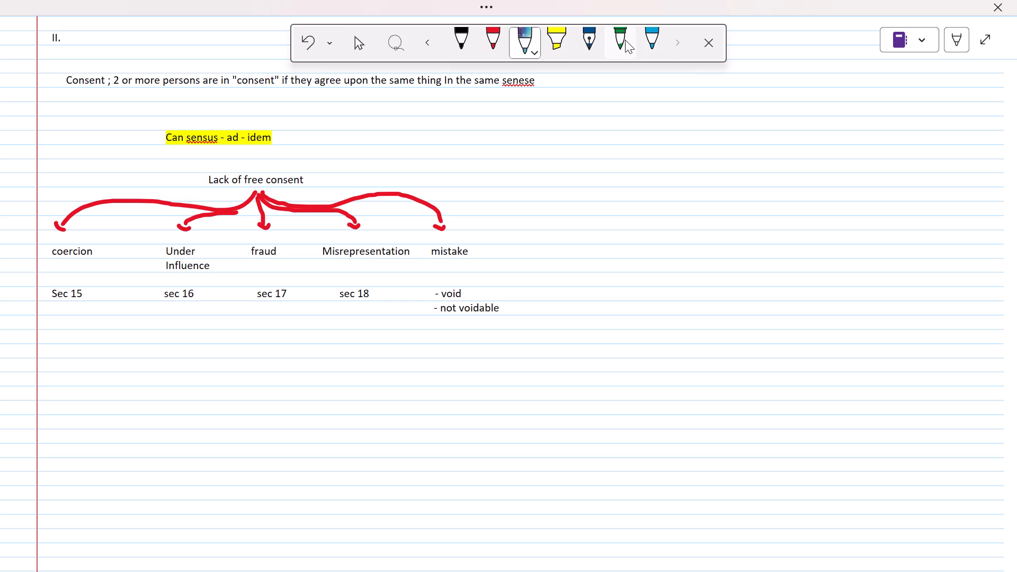
pyautogui.click(646, 37)
pyautogui.moveTo(74, 308); pyautogui.dragTo(178, 309)
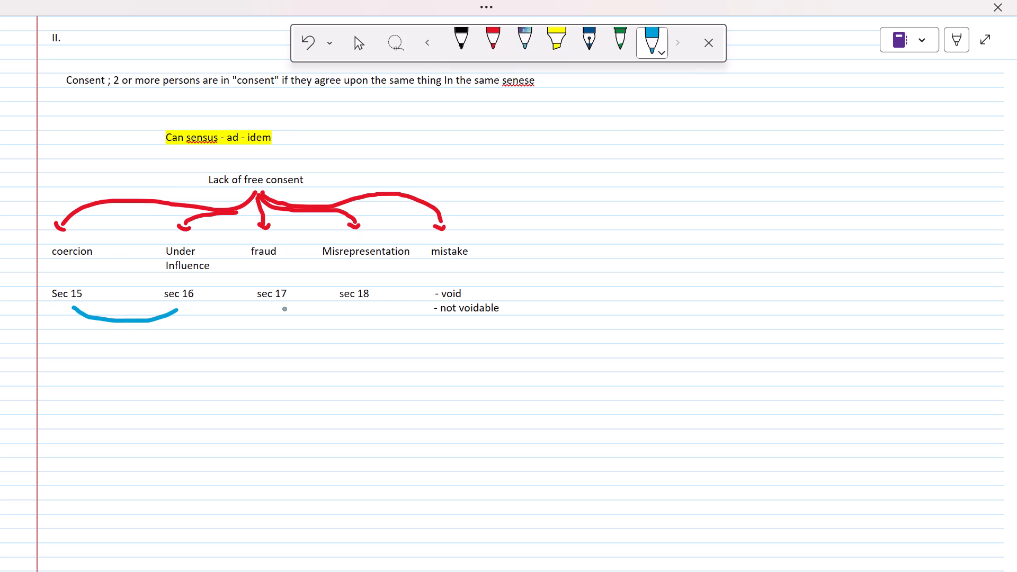
pyautogui.moveTo(277, 308); pyautogui.dragTo(342, 309)
pyautogui.moveTo(342, 309); pyautogui.dragTo(349, 306)
# Draw a red curve below the blue ones linking "sec 16" and "sec 17".
pyautogui.click(484, 43)
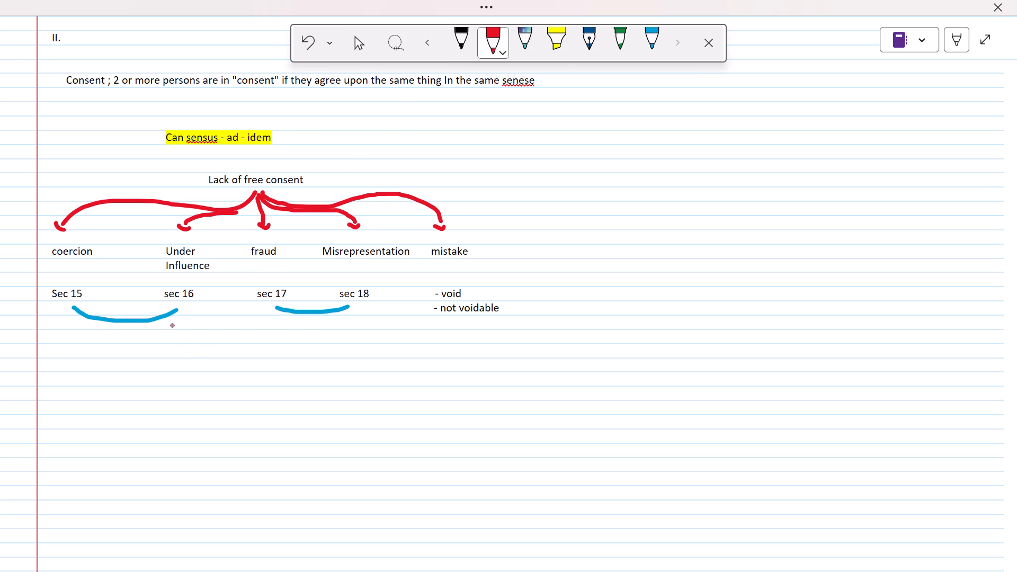
pyautogui.moveTo(172, 325); pyautogui.dragTo(277, 321)
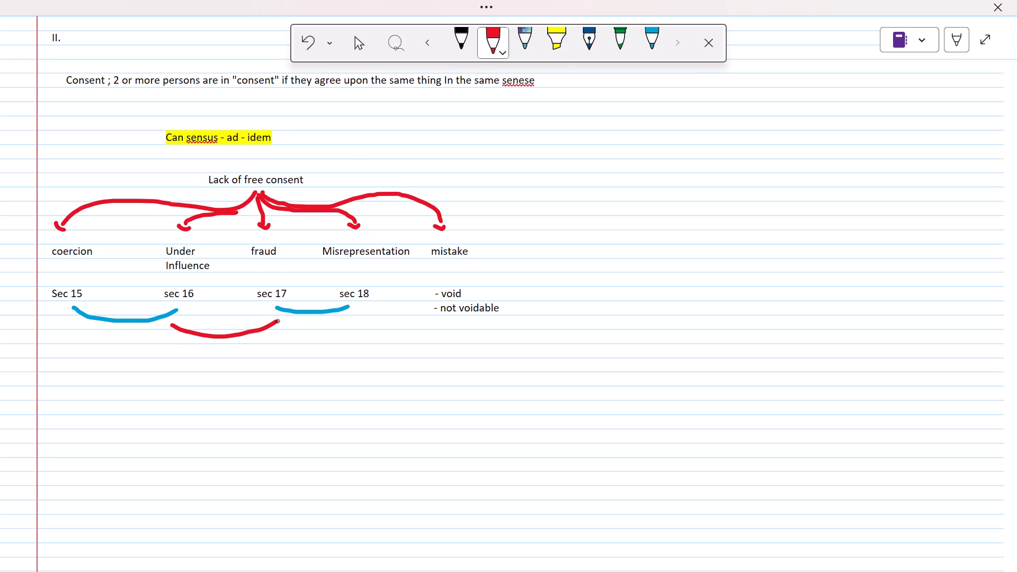
# Add the label "pressure" beneath the light blue curve linking "Sec 15" and "sec 16".
pyautogui.click(354, 33)
pyautogui.click(88, 336)
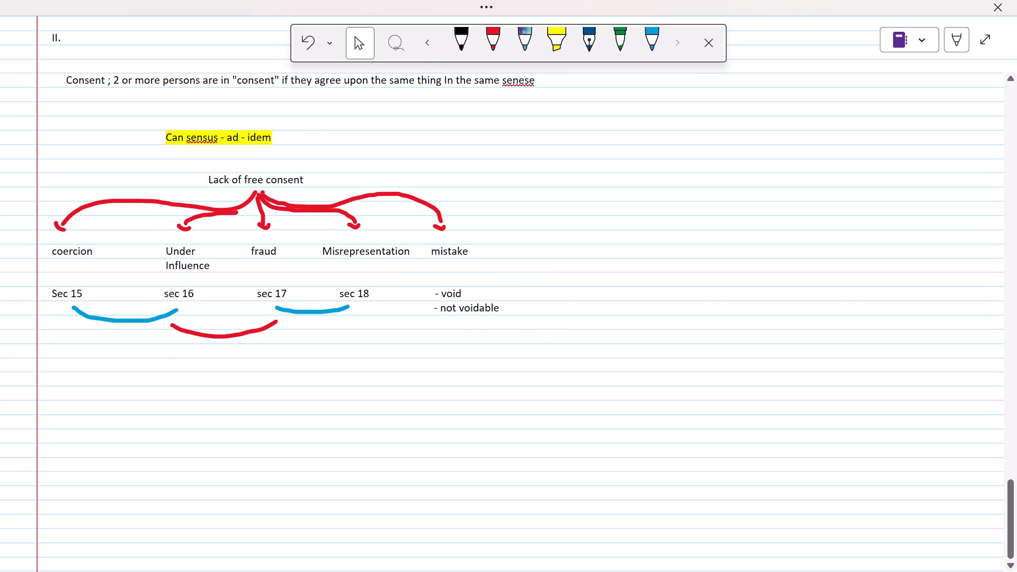
pyautogui.click(88, 336)
pyautogui.doubleClick(88, 336)
pyautogui.write('pressure')
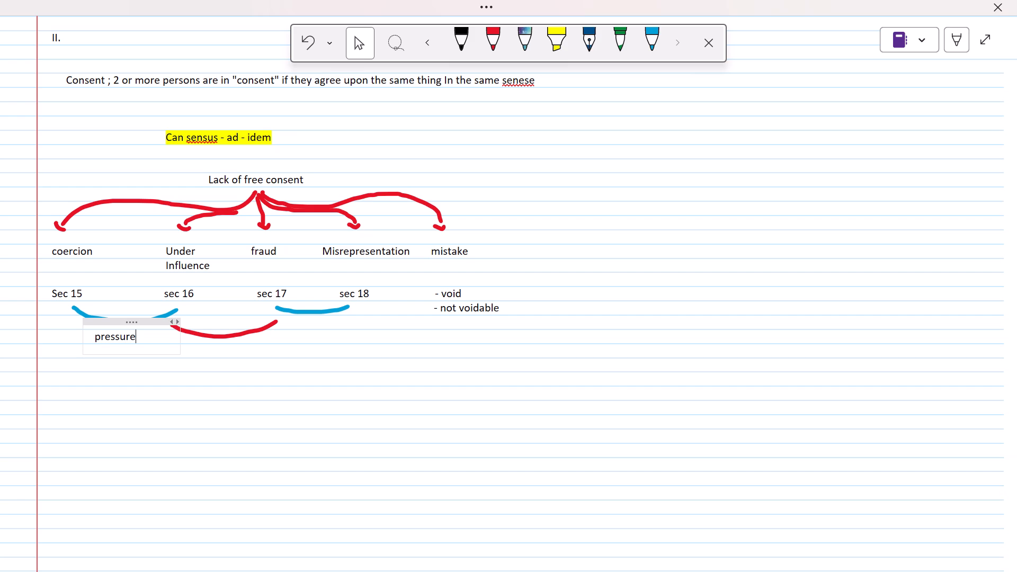
# Add the label "Voidable" beneath the red curve linking "sec 16" and "sec 17".
pyautogui.doubleClick(295, 323)
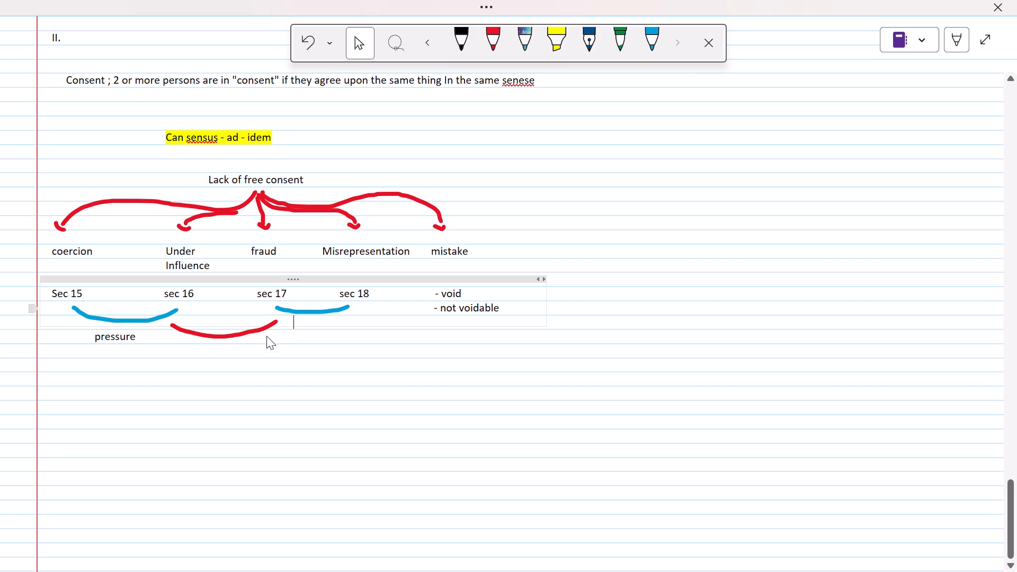
pyautogui.click(184, 347)
pyautogui.doubleClick(186, 352)
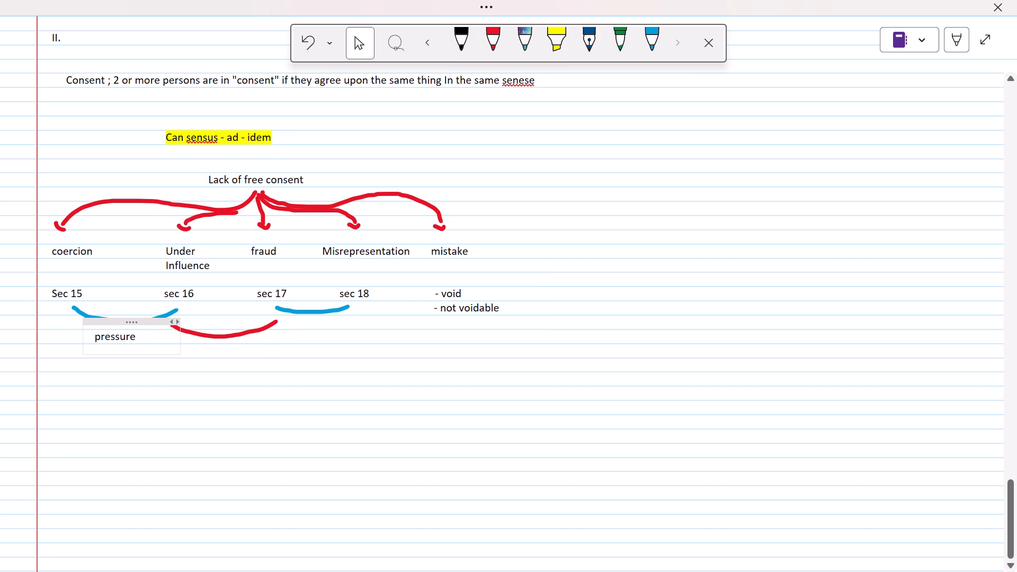
pyautogui.write('void')
pyautogui.press('a')
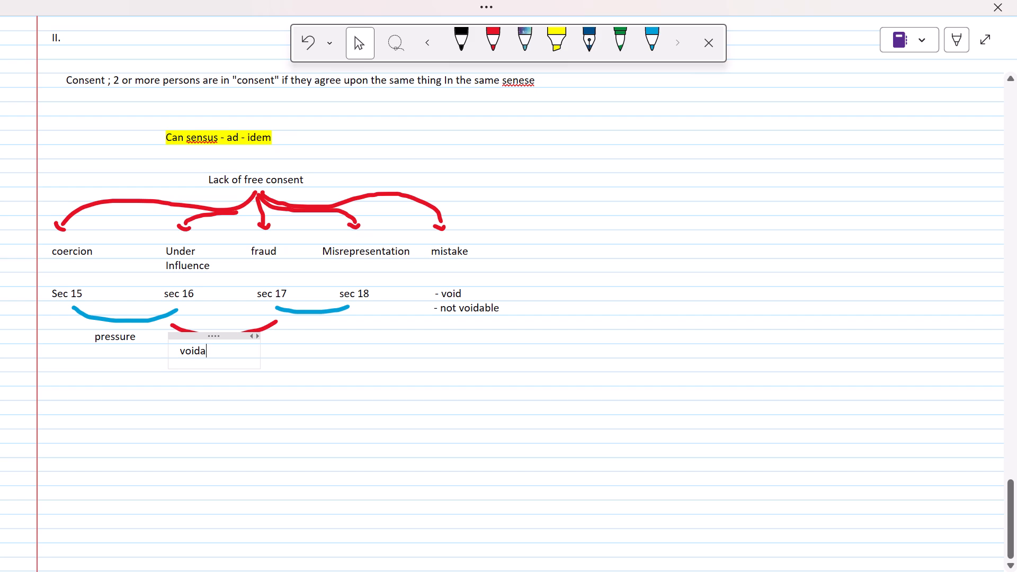
pyautogui.write('ble')
pyautogui.press('space')
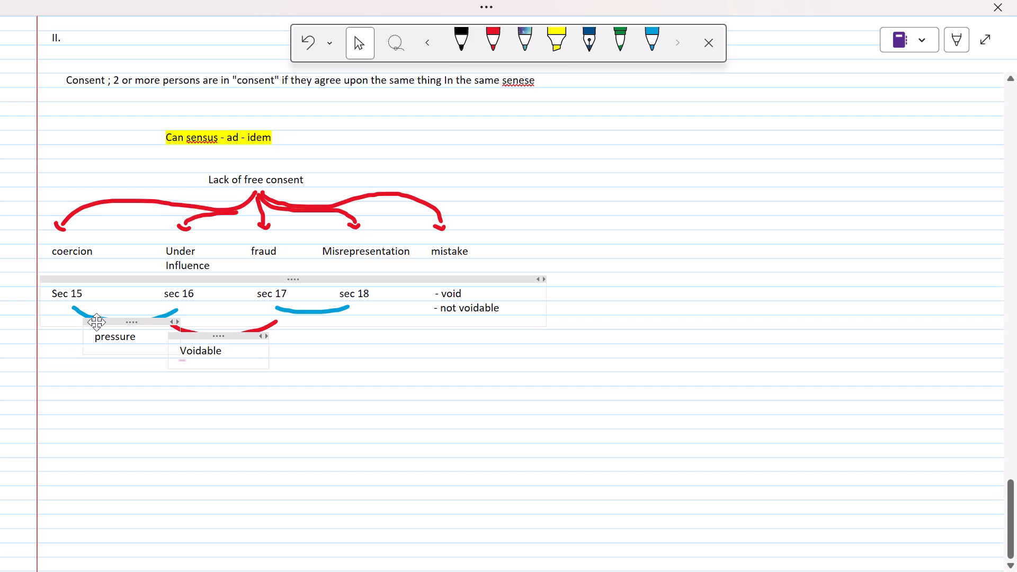
# Change the text colour of the section numbers, "- void", "- not voidable" and the "Voidable" label to red.
pyautogui.moveTo(48, 289); pyautogui.dragTo(434, 289)
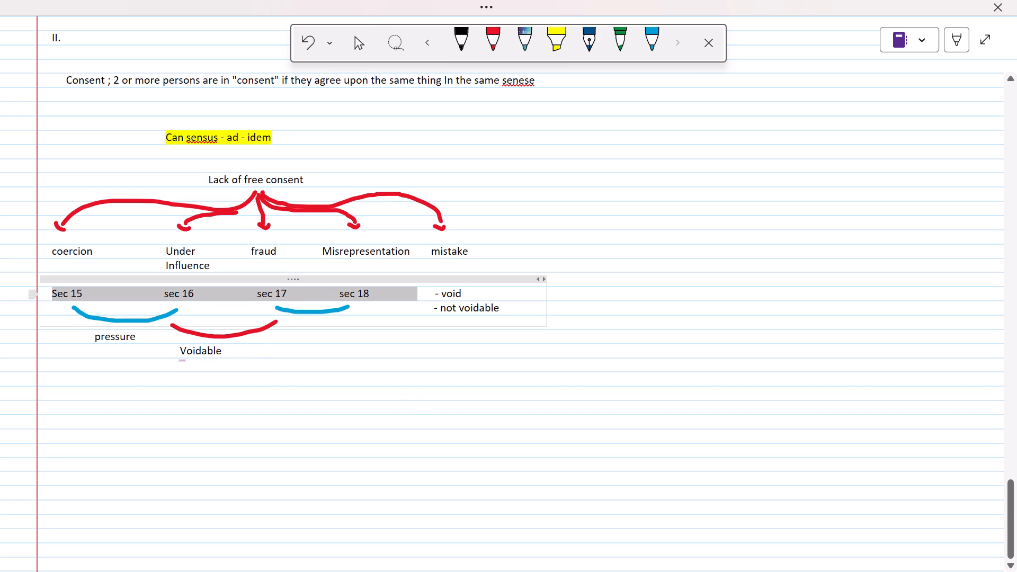
pyautogui.moveTo(434, 289); pyautogui.dragTo(497, 303)
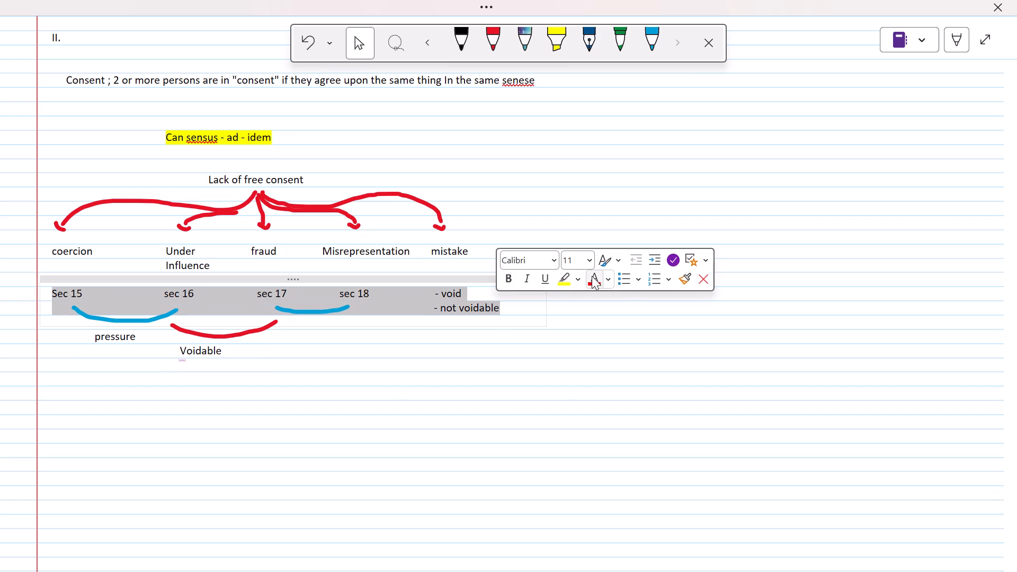
pyautogui.click(592, 276)
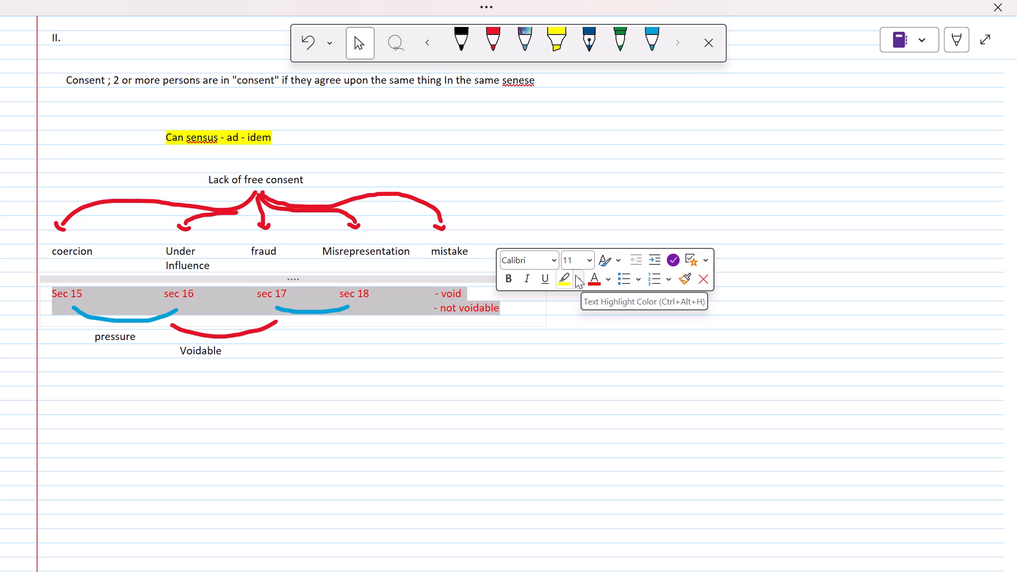
pyautogui.click(442, 418)
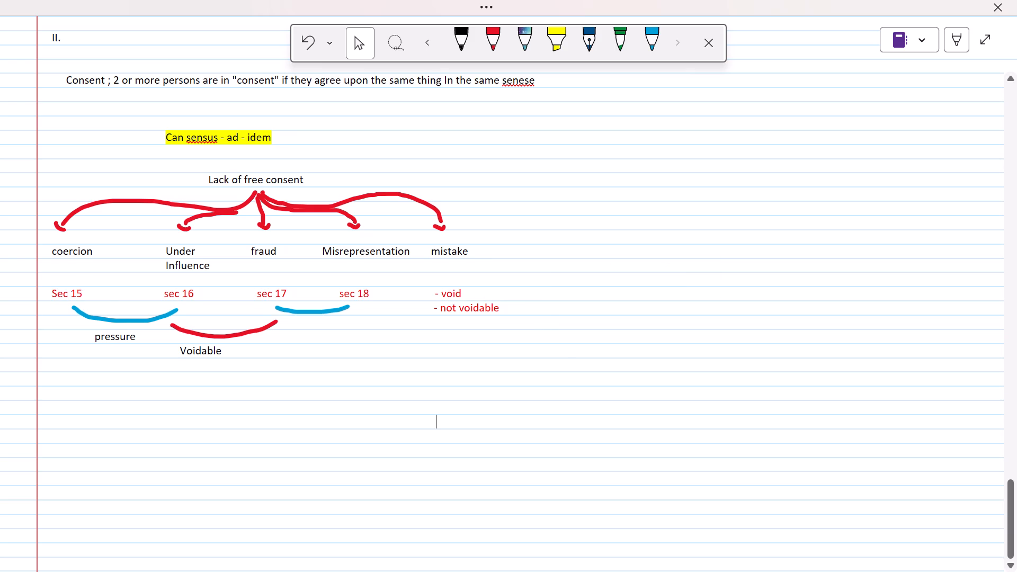
pyautogui.moveTo(174, 350); pyautogui.dragTo(236, 358)
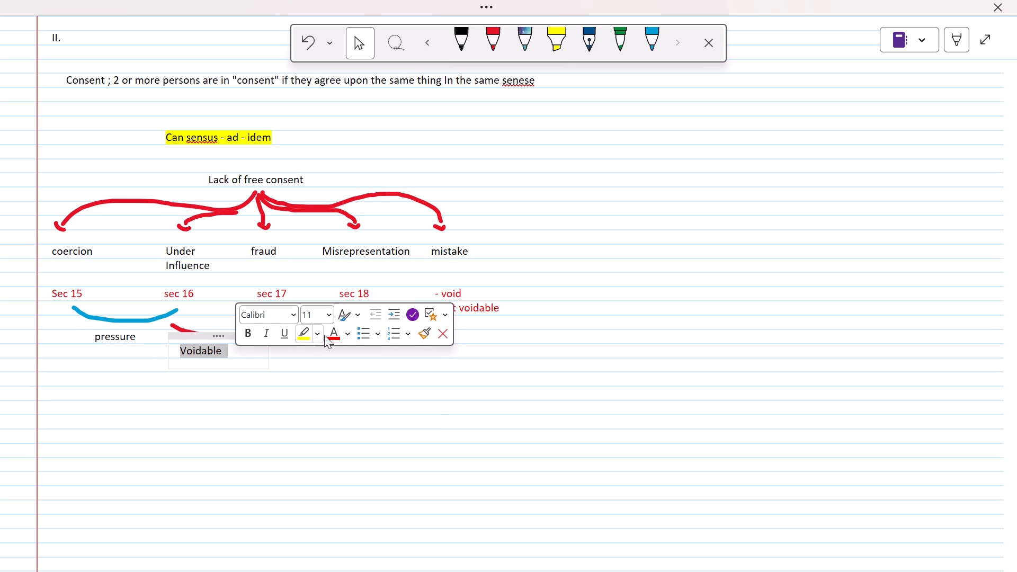
pyautogui.click(327, 335)
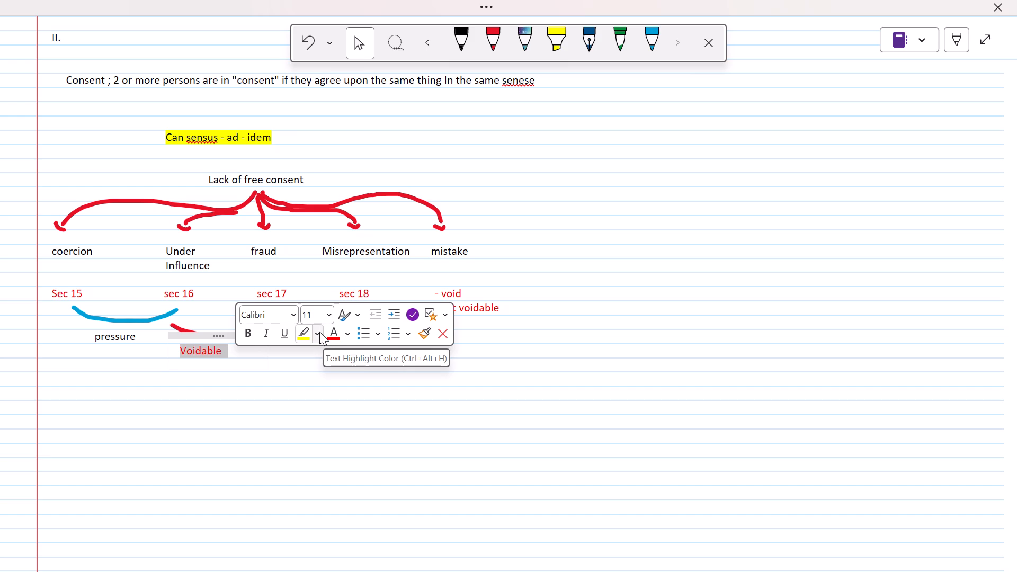
pyautogui.click(314, 351)
# Add the label "Jhoot" beneath the light blue curve linking "sec 17" and "sec 18".
pyautogui.click(299, 322)
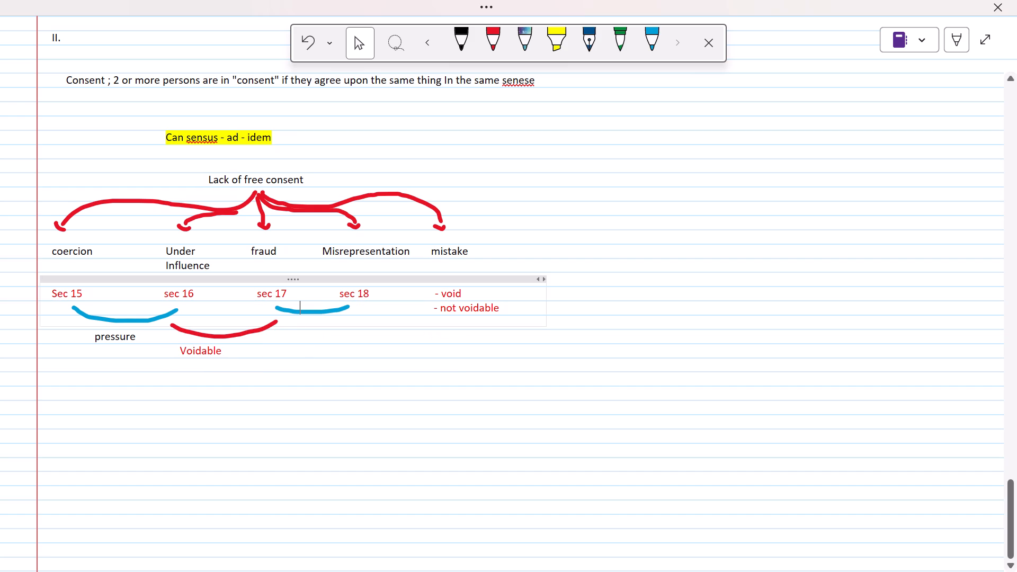
pyautogui.doubleClick(299, 322)
pyautogui.write('jhoo')
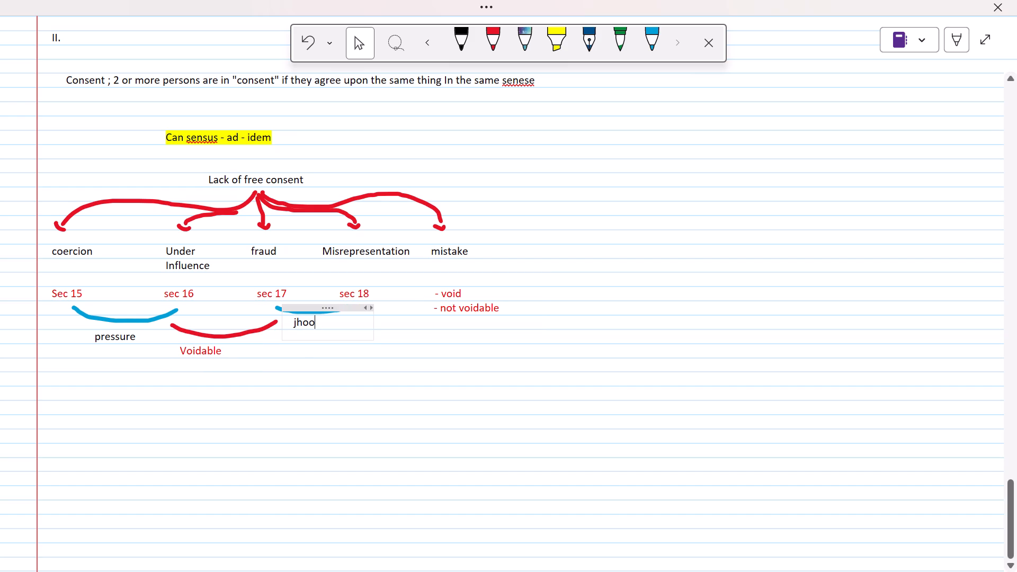
pyautogui.write('t')
pyautogui.press('space')
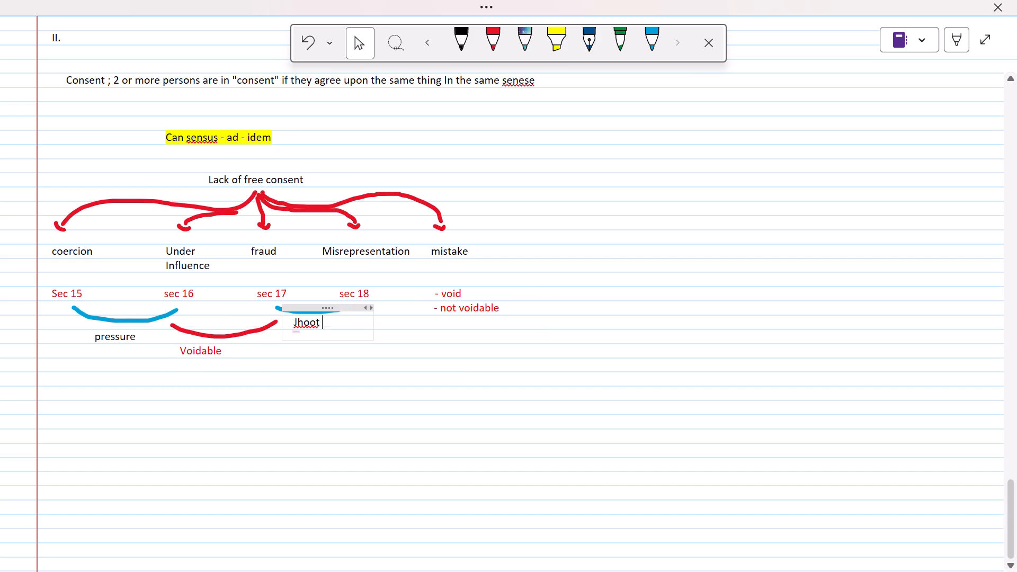
# Start a numbered list below the diagram with "Coercion" as item 1, correcting its spelling.
pyautogui.click(47, 395)
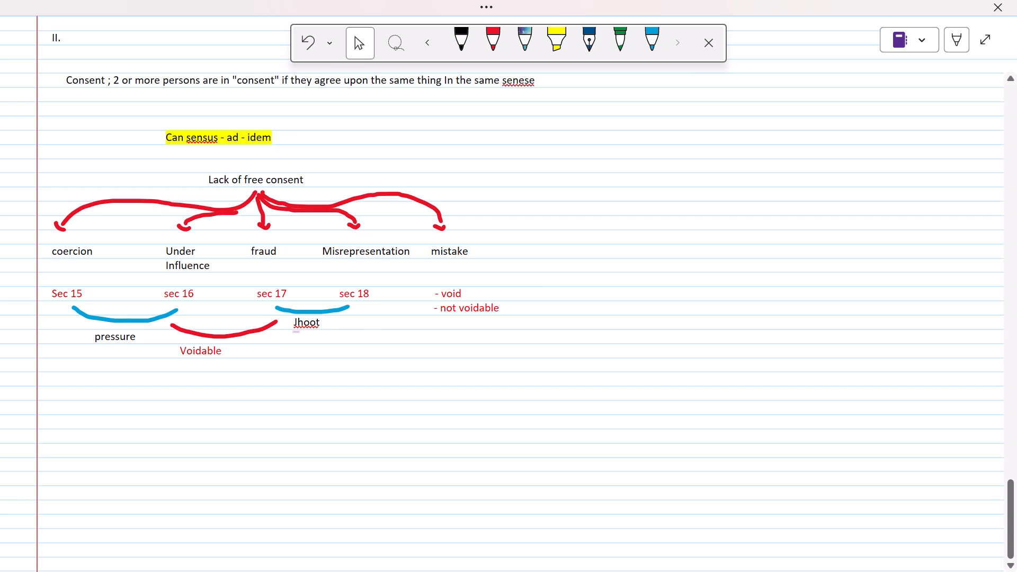
pyautogui.write('1.')
pyautogui.press('space')
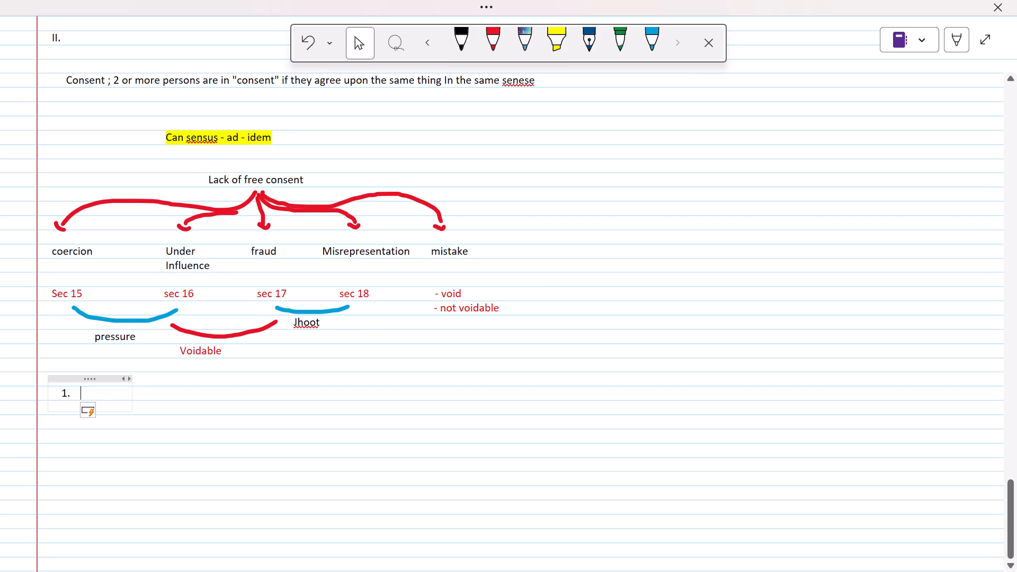
pyautogui.write('con')
pyautogui.press('BackSpace')
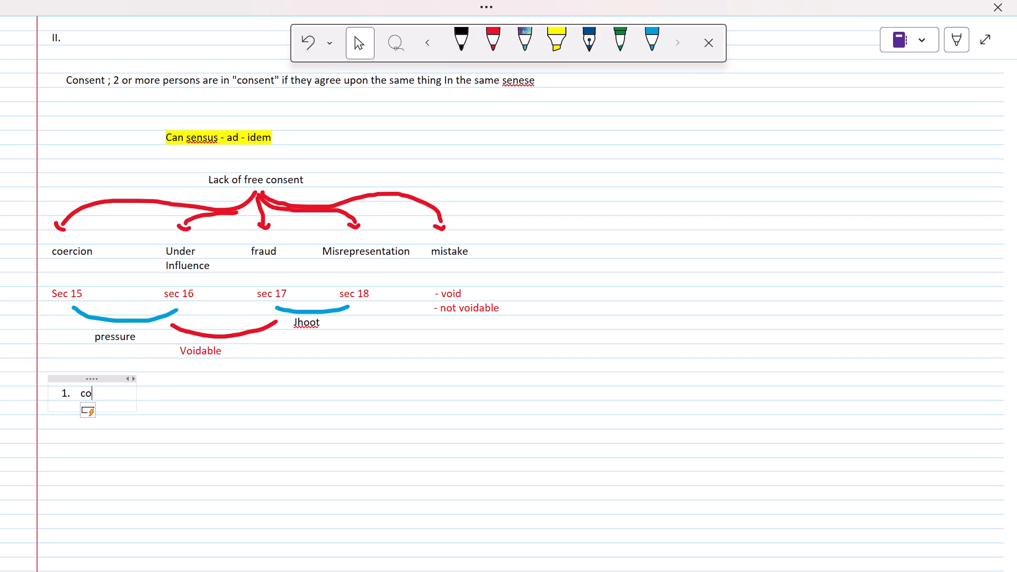
pyautogui.write('ersion')
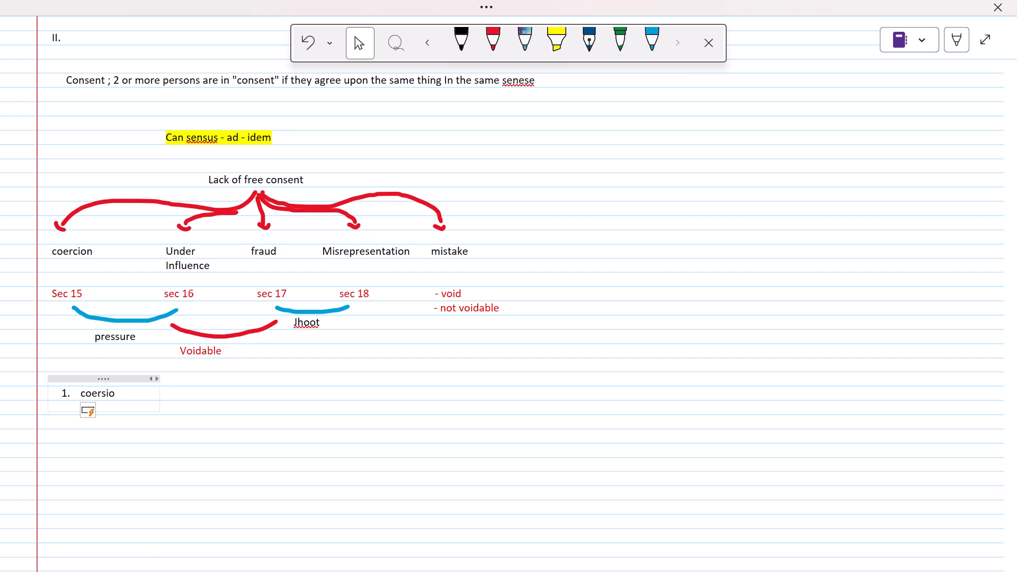
pyautogui.press('space')
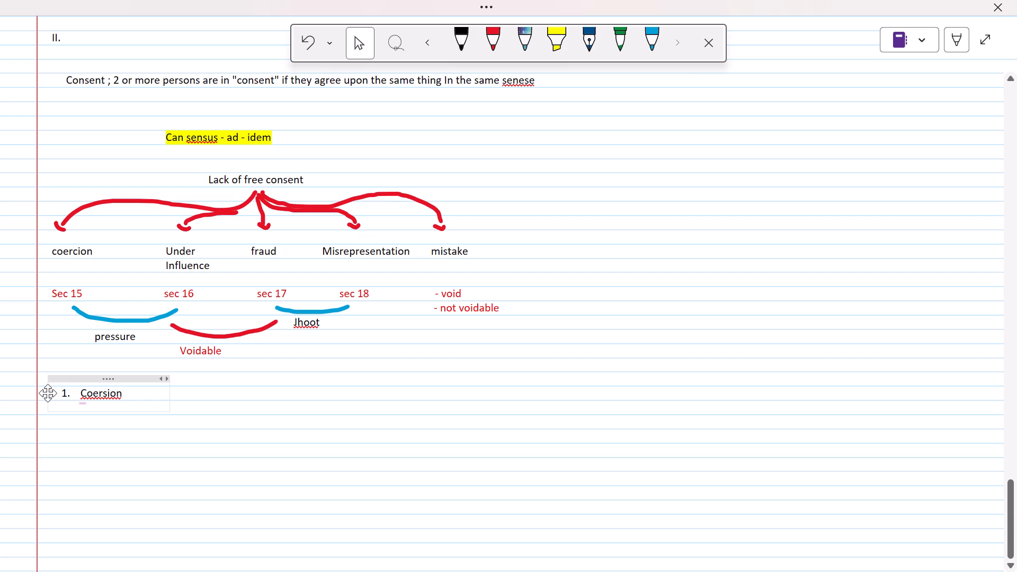
pyautogui.press('Left')
pyautogui.press('Left')
pyautogui.press('Left')
pyautogui.press('Left')
pyautogui.press('BackSpace')
pyautogui.press('c')
pyautogui.press('Right')
pyautogui.press('Right')
pyautogui.press('Right')
pyautogui.press('Right')
# Continue the "Coercion" item with "=> dhamki or kabza", correcting the spelling of "dhamki".
pyautogui.press('=')
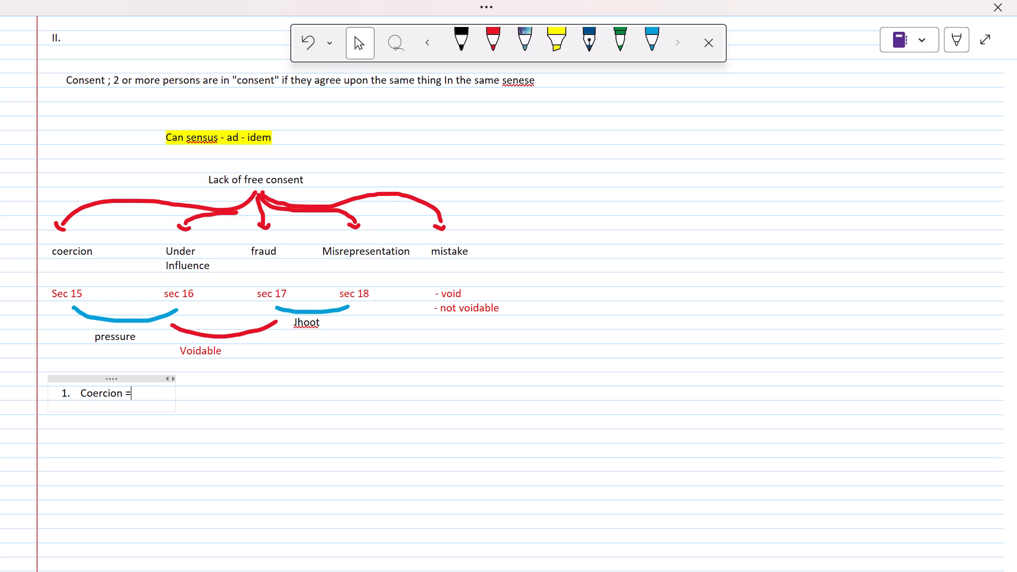
pyautogui.write('>')
pyautogui.press('space')
pyautogui.write('dham')
pyautogui.write('i or')
pyautogui.press('space')
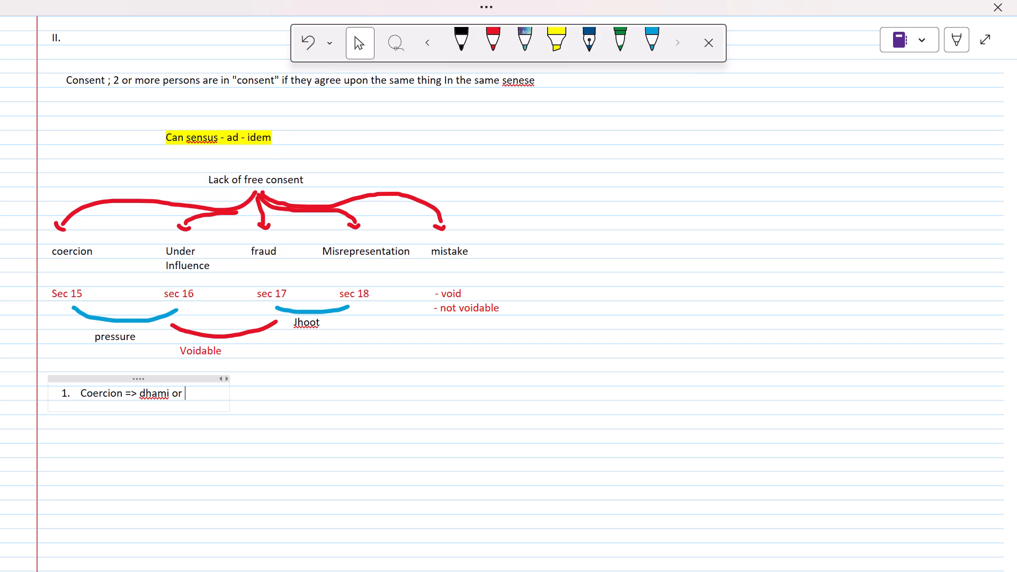
pyautogui.press('Left')
pyautogui.press('Left')
pyautogui.press('Left')
pyautogui.press('Left')
pyautogui.press('Left')
pyautogui.press('k')
pyautogui.press('Right')
pyautogui.press('Right')
pyautogui.press('Right')
pyautogui.press('Right')
pyautogui.press('space')
pyautogui.write('ka')
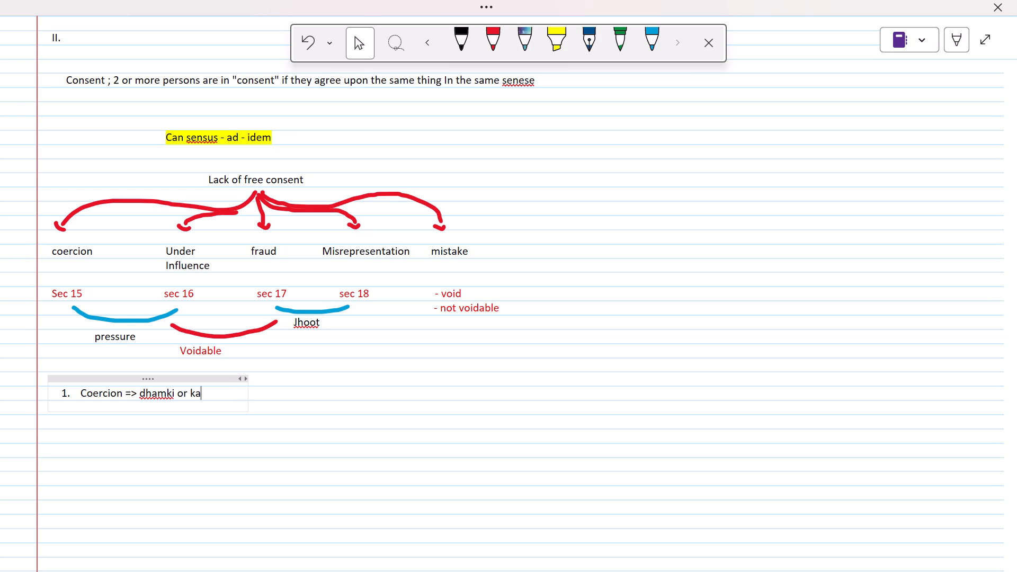
pyautogui.write('bza')
pyautogui.press('space')
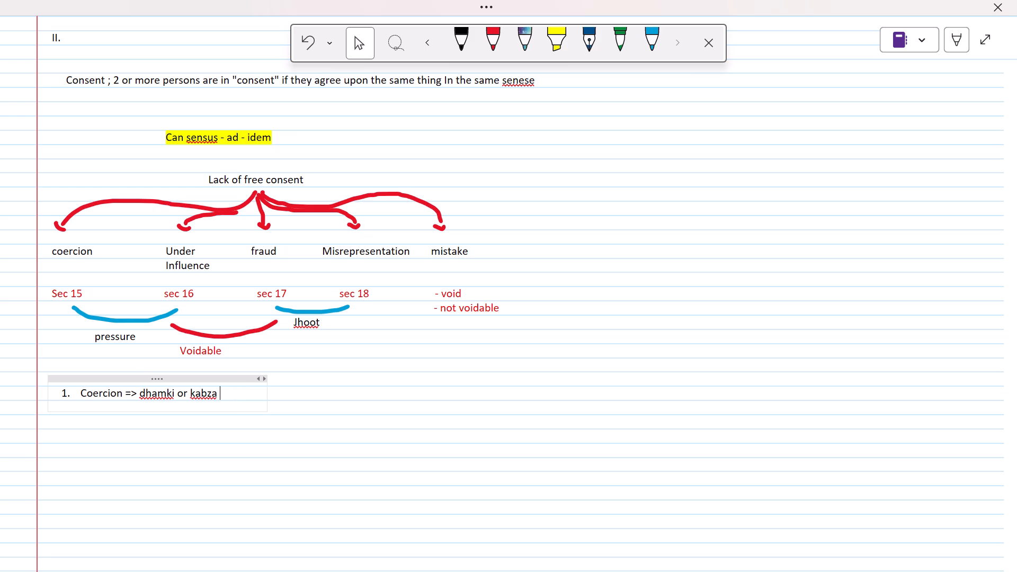
# Start an indented, unnumbered line beneath the "Coercion" item with the marker "( I)".
pyautogui.press('Return')
pyautogui.press('space')
pyautogui.press('space')
pyautogui.press('space')
pyautogui.press('BackSpace')
pyautogui.press('BackSpace')
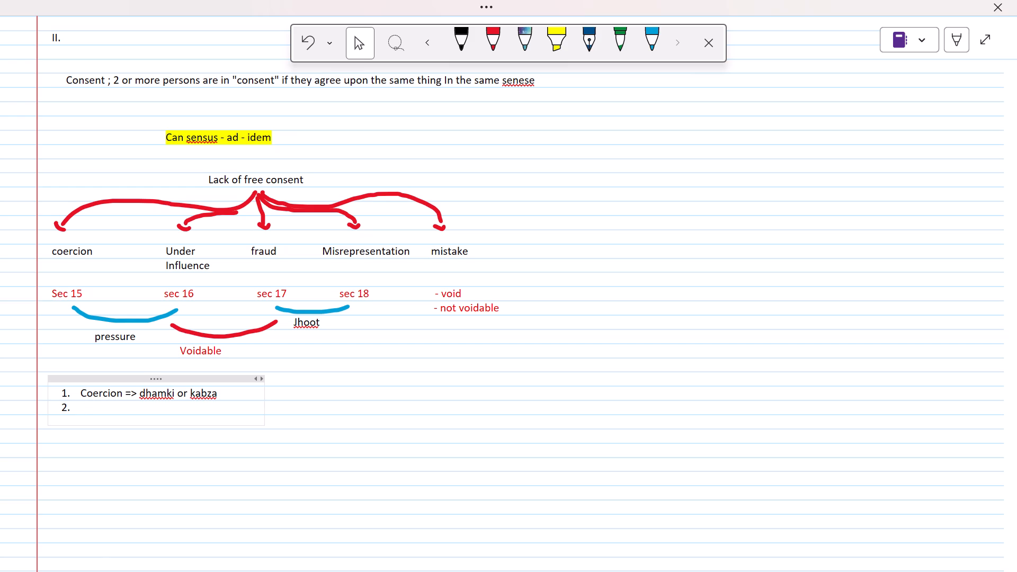
pyautogui.press('BackSpace')
pyautogui.press('BackSpace')
pyautogui.press('BackSpace')
pyautogui.press('space')
pyautogui.press('space')
pyautogui.press('space')
pyautogui.press('space')
pyautogui.press('space')
pyautogui.press('space')
pyautogui.press('space')
pyautogui.press('space')
pyautogui.press('space')
pyautogui.press('space')
pyautogui.press('space')
pyautogui.press('space')
pyautogui.press('space')
pyautogui.press('space')
pyautogui.press('space')
pyautogui.write('(')
pyautogui.press('space')
pyautogui.hotkey('shift', 'i')
pyautogui.write(')')
pyautogui.press('space')
# Begin point (I) with the word "threatening", correcting its spelling.
pyautogui.write('the')
pyautogui.write('ater')
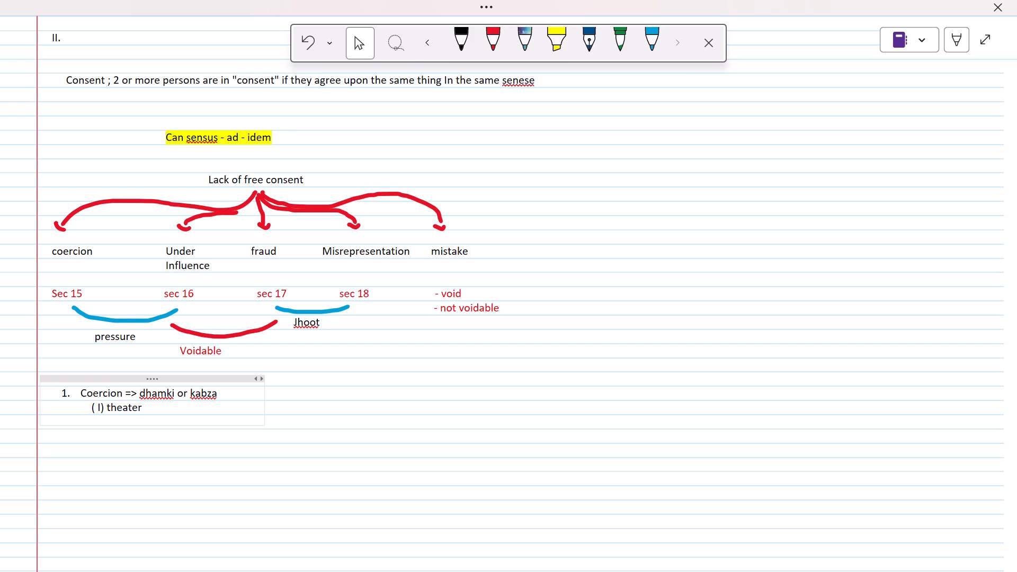
pyautogui.press('BackSpace')
pyautogui.press('BackSpace')
pyautogui.press('BackSpace')
pyautogui.press('BackSpace')
pyautogui.press('BackSpace')
pyautogui.write('rea')
pyautogui.write('ting')
pyautogui.press('BackSpace')
pyautogui.press('BackSpace')
pyautogui.press('BackSpace')
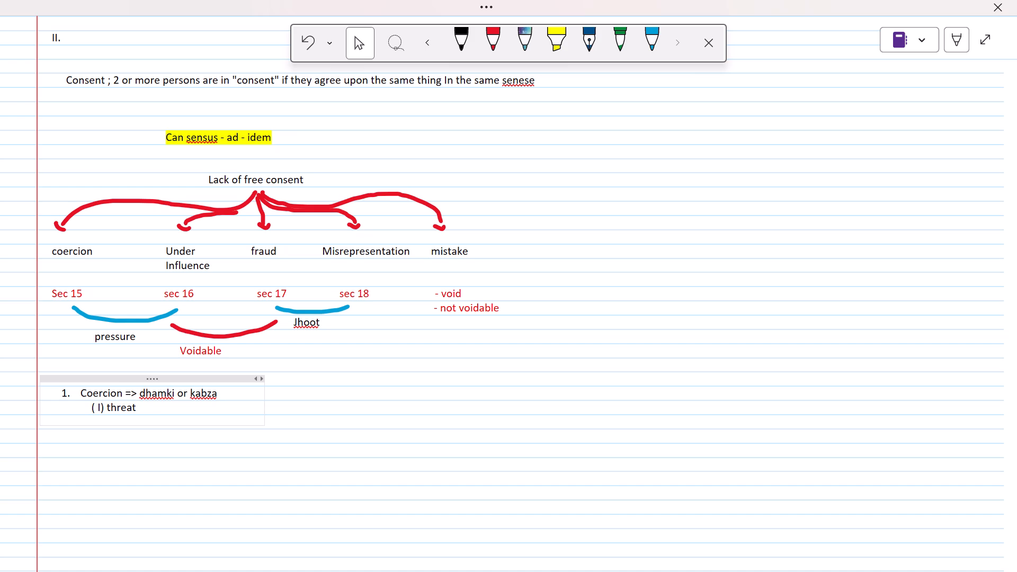
pyautogui.press('e')
pyautogui.write('ning')
pyautogui.press('space')
# Continue point (I) with "to commit an act forbidden by IPC/BNS", correcting the last abbreviation.
pyautogui.write('to')
pyautogui.press('space')
pyautogui.press('c')
pyautogui.write('ommit')
pyautogui.press('space')
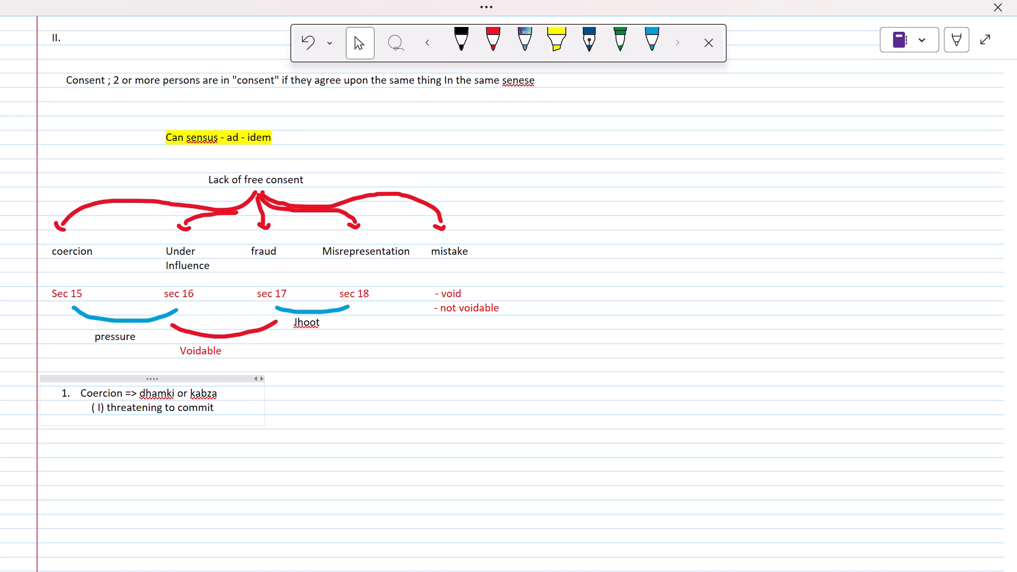
pyautogui.write('an')
pyautogui.press('space')
pyautogui.write('act')
pyautogui.press('space')
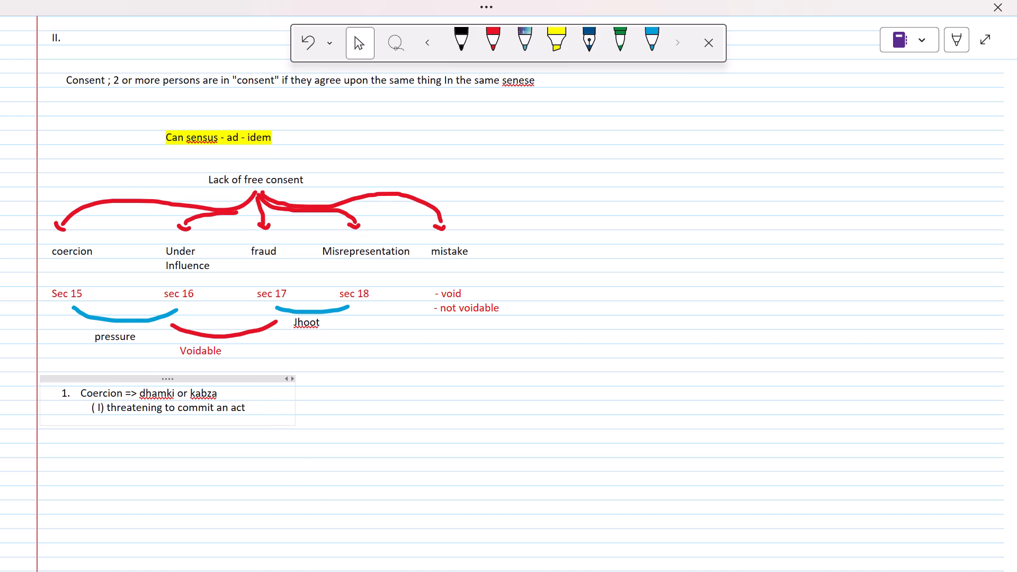
pyautogui.write('for')
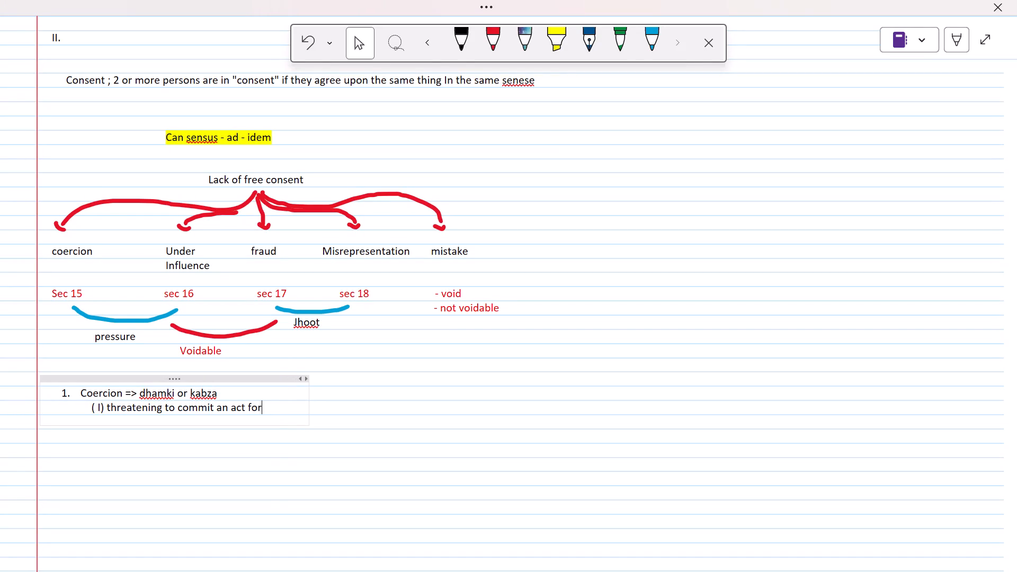
pyautogui.write('bidden')
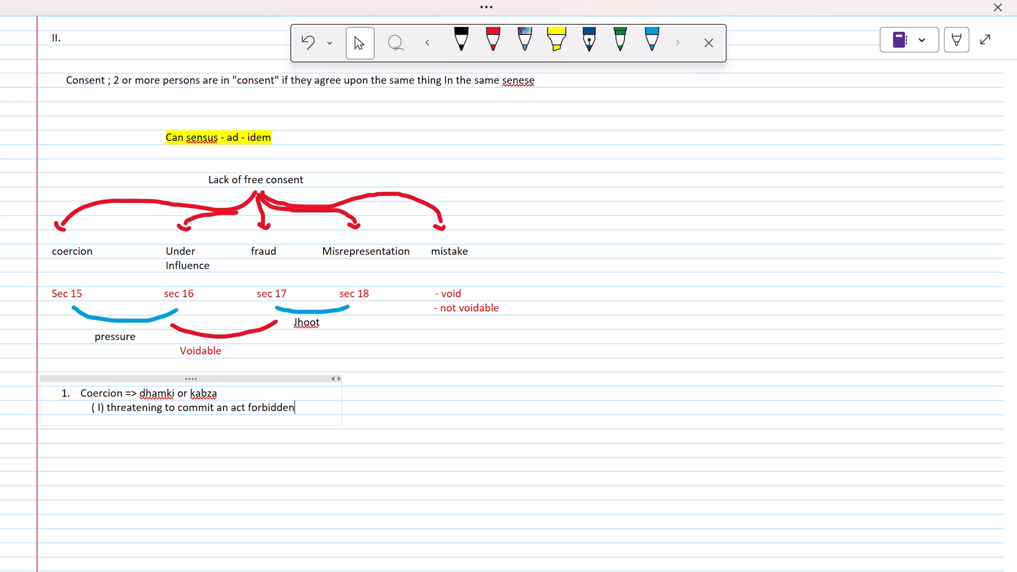
pyautogui.press('space')
pyautogui.write('by')
pyautogui.press('space')
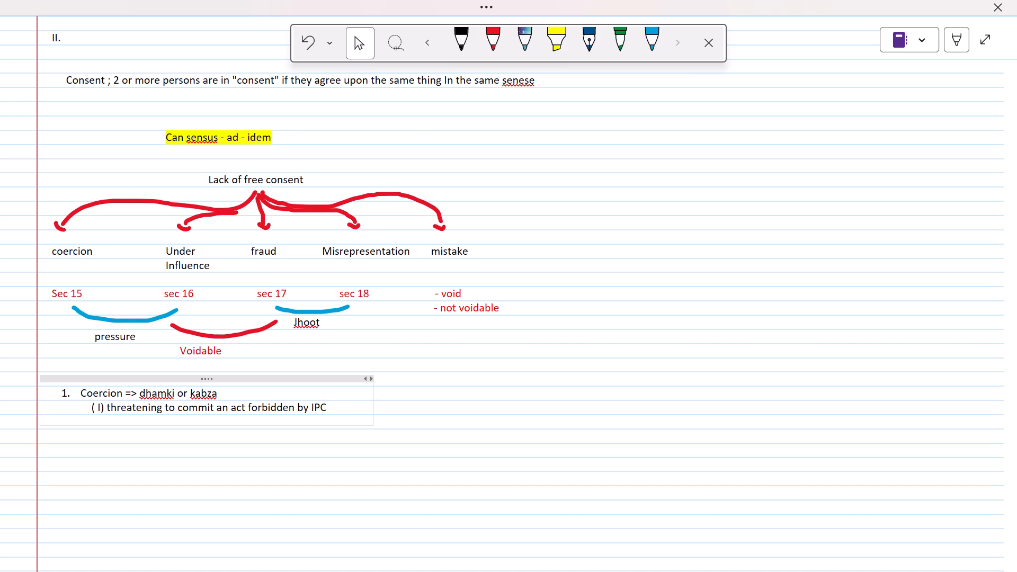
pyautogui.write('/BNC')
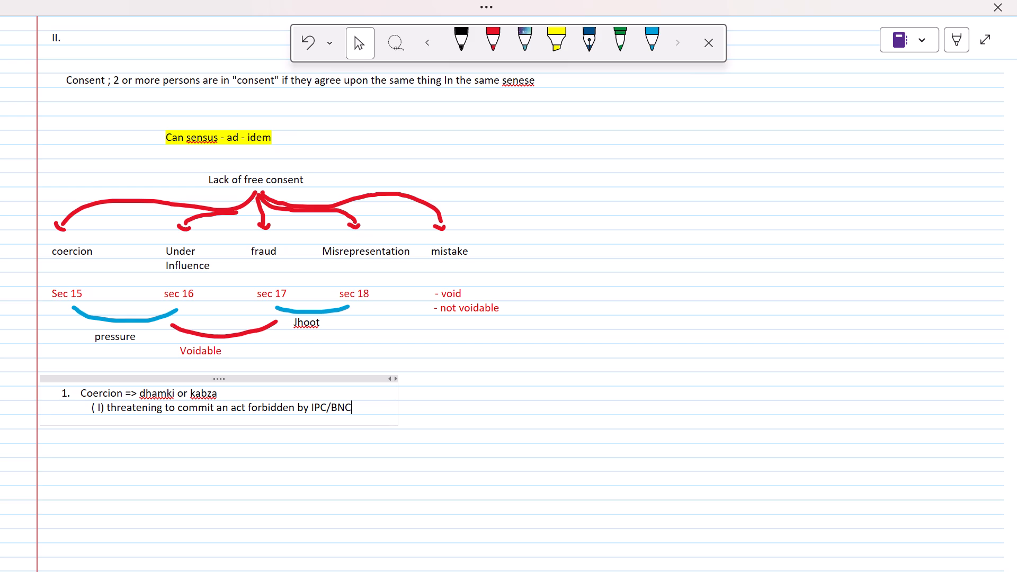
pyautogui.press('BackSpace')
pyautogui.press('s')
# Add "OR" on a further-indented line below point (I).
pyautogui.press('Return')
pyautogui.press('space')
pyautogui.press('space')
pyautogui.press('space')
pyautogui.press('space')
pyautogui.press('space')
pyautogui.press('space')
pyautogui.press('space')
pyautogui.press('space')
pyautogui.press('space')
pyautogui.press('space')
pyautogui.press('space')
pyautogui.press('space')
pyautogui.press('space')
pyautogui.press('space')
pyautogui.press('space')
pyautogui.press('space')
pyautogui.press('space')
pyautogui.press('space')
pyautogui.press('space')
pyautogui.press('space')
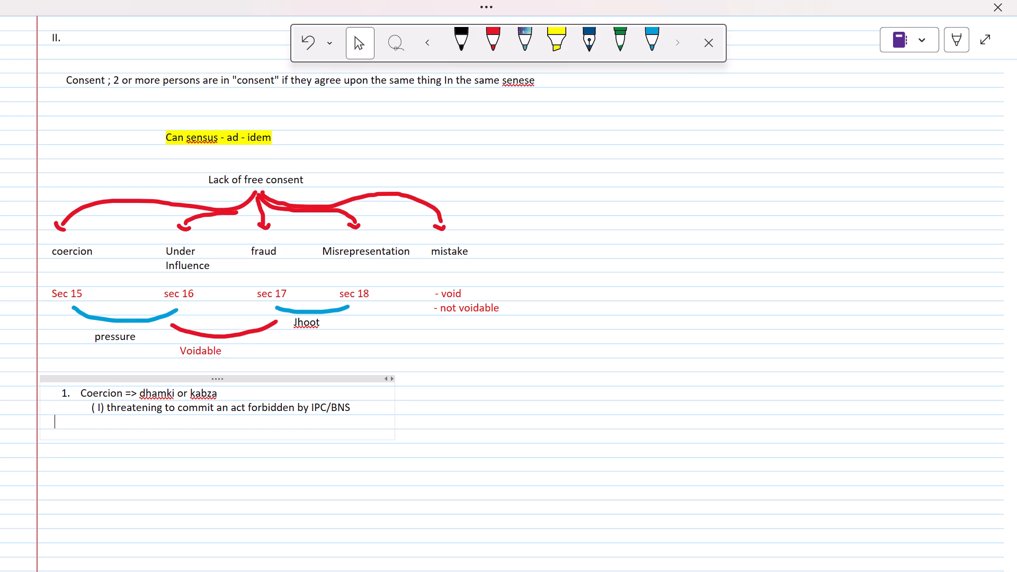
pyautogui.write('OR')
# Start a line below "OR" with the marker "(II)", aligned with point (I), correcting its opening bracket.
pyautogui.press('Return')
pyautogui.press('space')
pyautogui.press('space')
pyautogui.press('space')
pyautogui.press('space')
pyautogui.press('space')
pyautogui.press('space')
pyautogui.press('space')
pyautogui.press('space')
pyautogui.press('space')
pyautogui.press('space')
pyautogui.press('space')
pyautogui.press('space')
pyautogui.press('space')
pyautogui.press('space')
pyautogui.press('space')
pyautogui.press('space')
pyautogui.press('space')
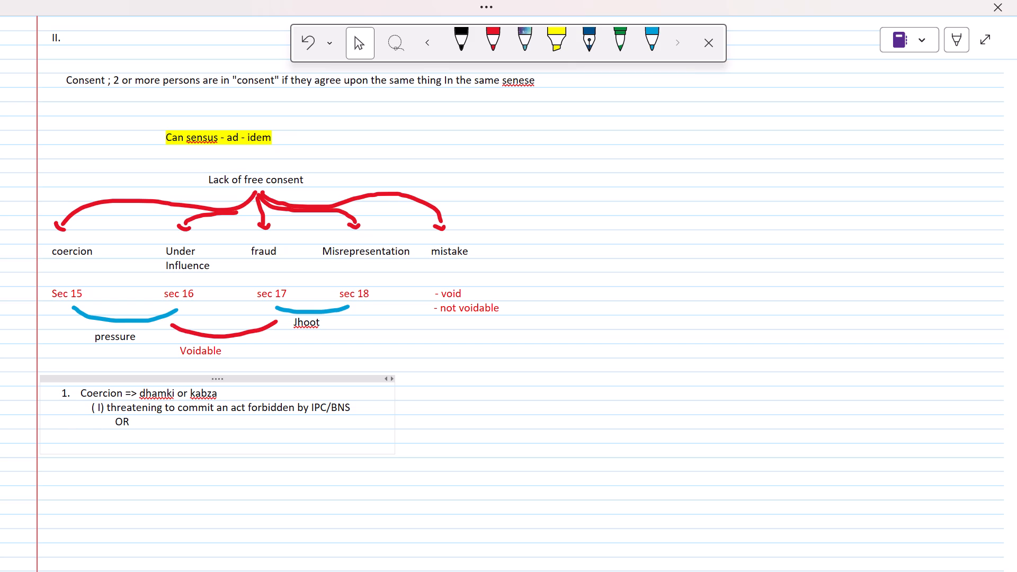
pyautogui.press('BackSpace')
pyautogui.press('BackSpace')
pyautogui.write('9II)')
pyautogui.press('space')
pyautogui.press('Left')
pyautogui.press('Left')
pyautogui.press('Left')
pyautogui.press('Left')
pyautogui.press('BackSpace')
pyautogui.hotkey('shift', '(')
pyautogui.press('Right')
pyautogui.press('Right')
pyautogui.press('Right')
pyautogui.press('space')
# Complete point (II) with "unlawful detaining property" and start a new line below it.
pyautogui.write('unlawful')
pyautogui.press('space')
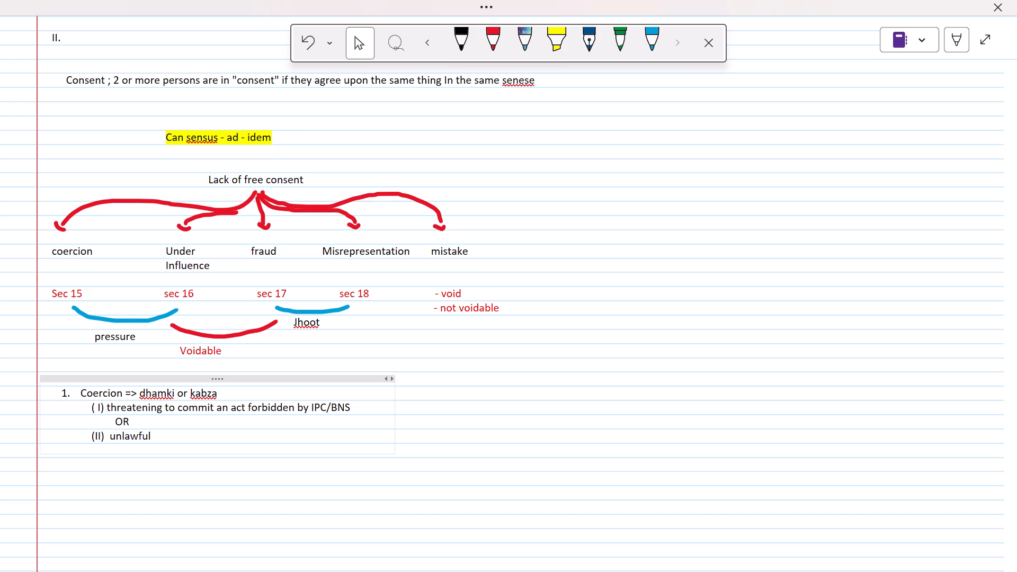
pyautogui.write('de')
pyautogui.press('p')
pyautogui.press('BackSpace')
pyautogui.write('taining')
pyautogui.press('space')
pyautogui.write('property')
pyautogui.press('space')
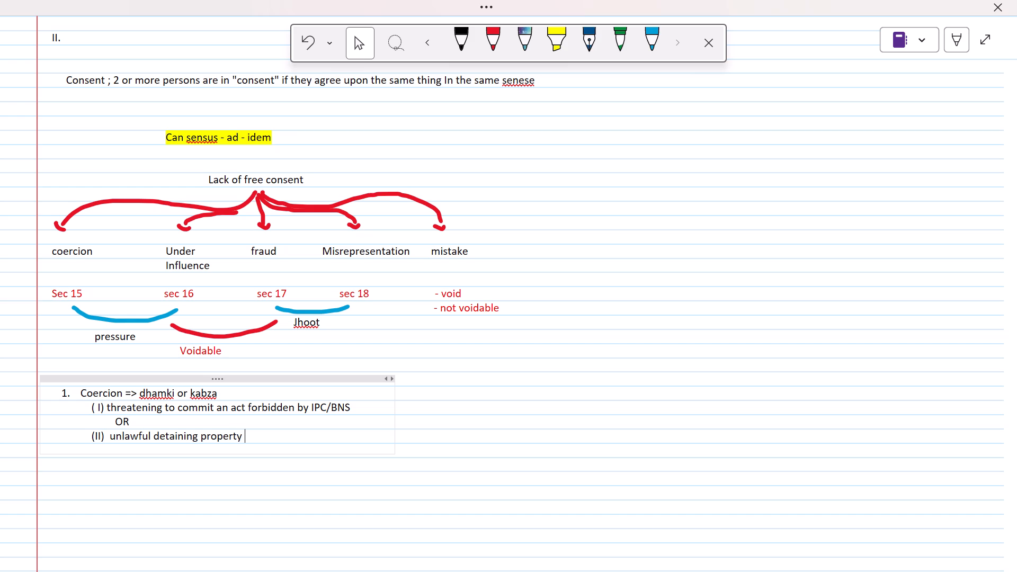
pyautogui.press('Return')
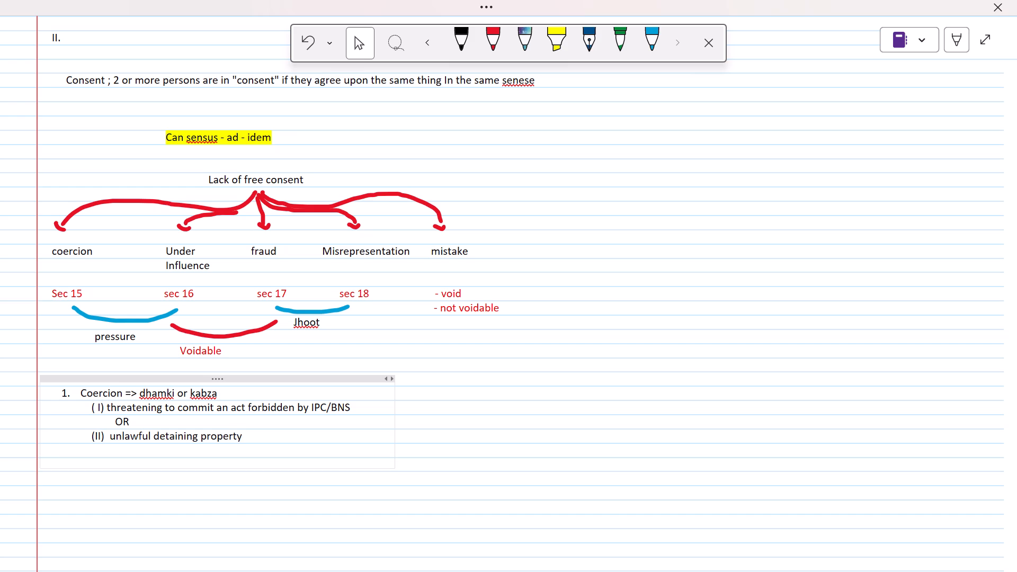
# Indent the new line below point (II) so it sits beneath that point's text.
pyautogui.press('space')
pyautogui.press('space')
pyautogui.press('space')
pyautogui.press('space')
pyautogui.press('space')
pyautogui.press('space')
pyautogui.press('space')
pyautogui.press('space')
pyautogui.press('space')
pyautogui.press('space')
pyautogui.press('space')
pyautogui.press('space')
pyautogui.press('space')
pyautogui.press('space')
pyautogui.press('space')
pyautogui.press('space')
pyautogui.press('space')
pyautogui.press('space')
pyautogui.press('space')
pyautogui.press('space')
pyautogui.press('space')
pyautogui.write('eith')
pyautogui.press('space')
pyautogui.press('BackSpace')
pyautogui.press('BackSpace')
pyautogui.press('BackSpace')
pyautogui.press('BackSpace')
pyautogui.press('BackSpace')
# Begin the indented line below point (II) with "with the intention", correcting the misspelled "the".
pyautogui.write('with thw')
pyautogui.press('space')
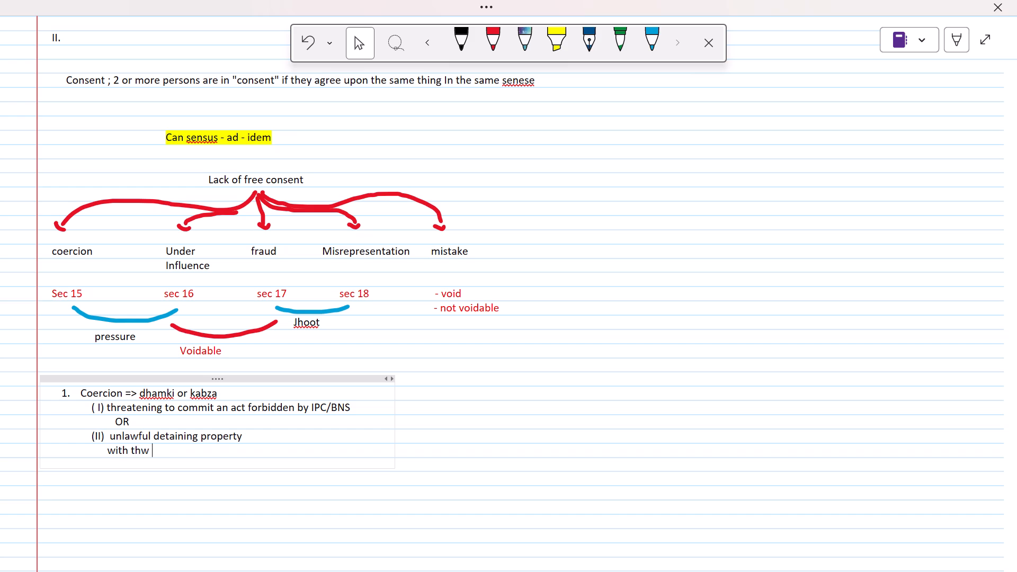
pyautogui.press('BackSpace')
pyautogui.press('BackSpace')
pyautogui.write('e')
pyautogui.press('space')
pyautogui.write('intention')
pyautogui.press('space')
# Complete the intention line with "of causing any person to enter into a contract".
pyautogui.write('of c')
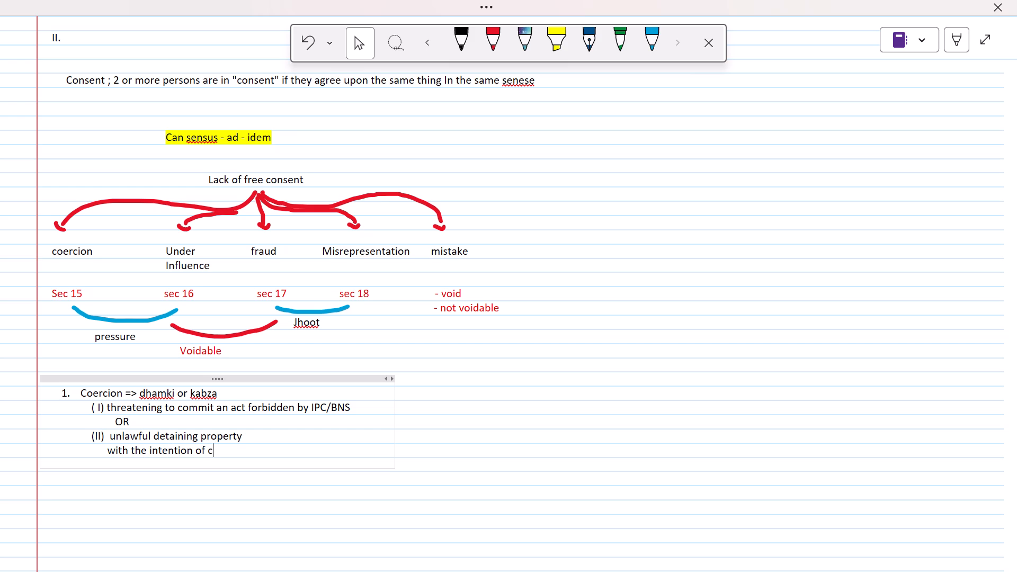
pyautogui.press('a')
pyautogui.write('using')
pyautogui.press('space')
pyautogui.write('any')
pyautogui.press('space')
pyautogui.write('perso')
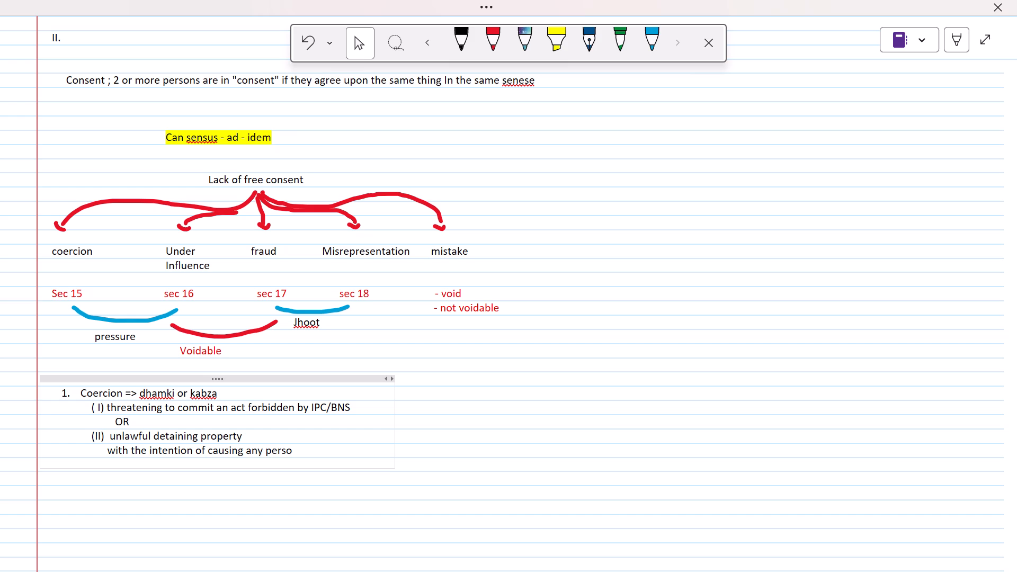
pyautogui.write('n to')
pyautogui.press('space')
pyautogui.write('enter into a')
pyautogui.press('space')
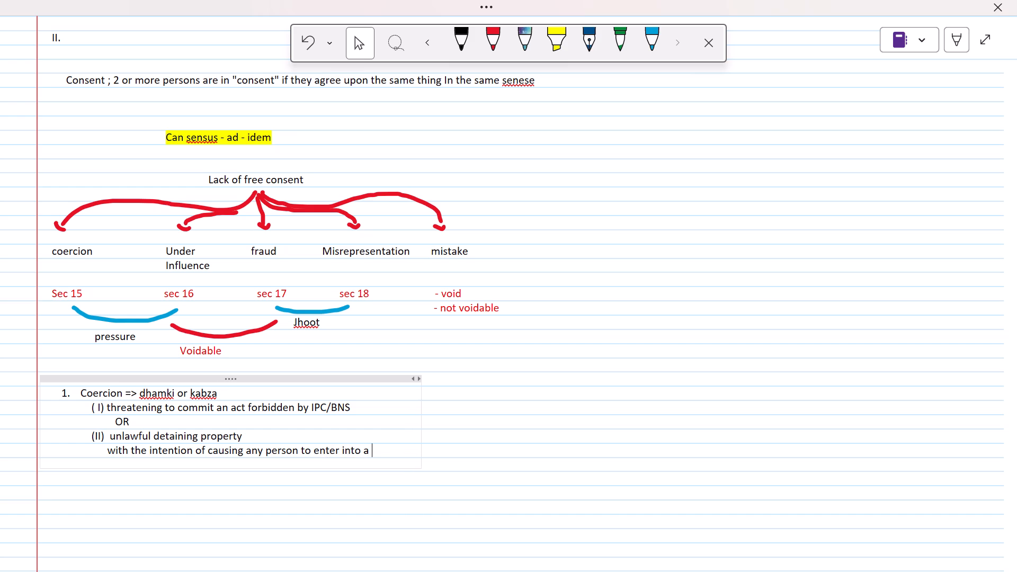
pyautogui.write('contract')
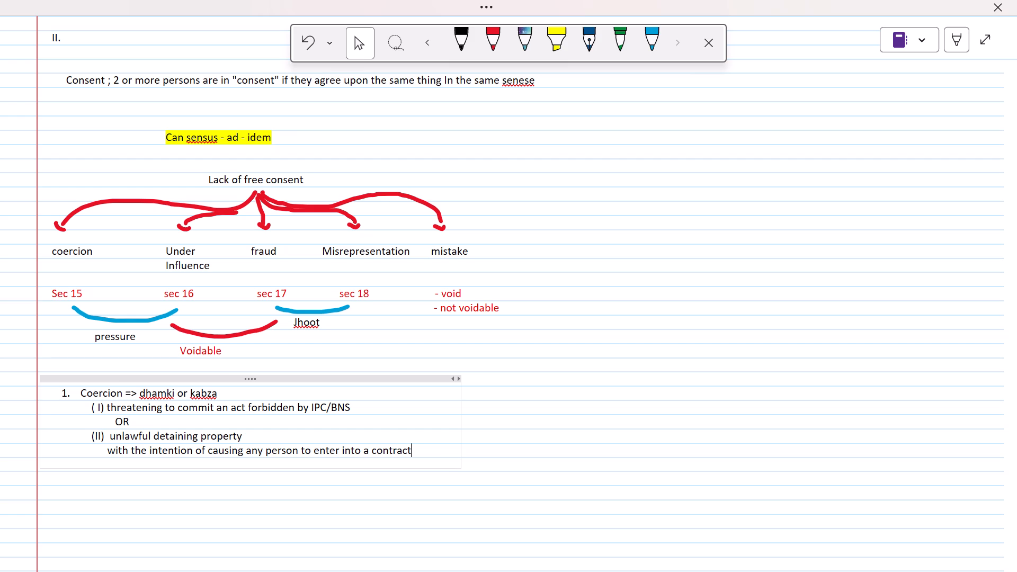
# Start a new line in the same note container, leaving one blank line below the coercion points.
pyautogui.scroll(-2, 48, 393)
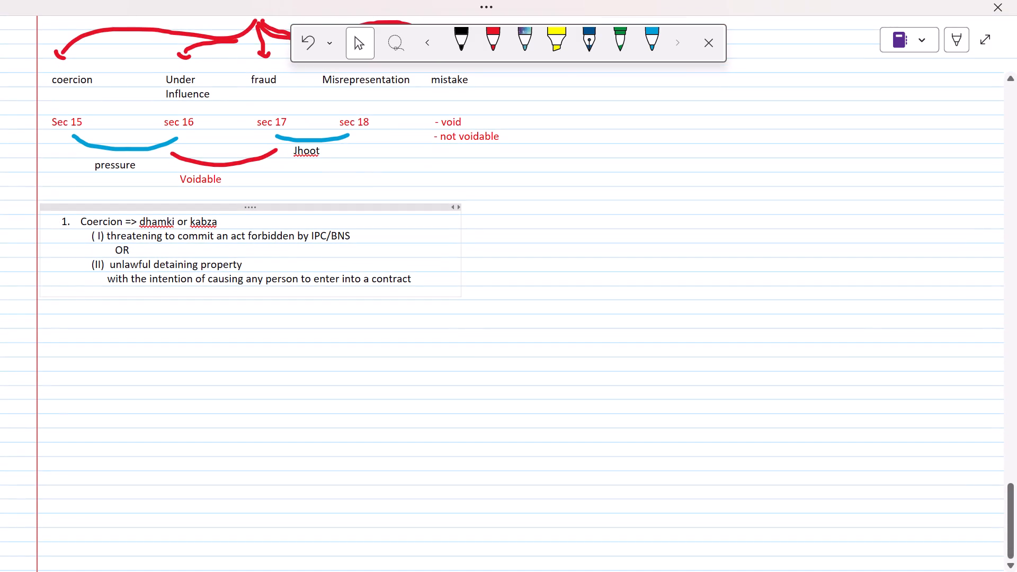
pyautogui.click(55, 308)
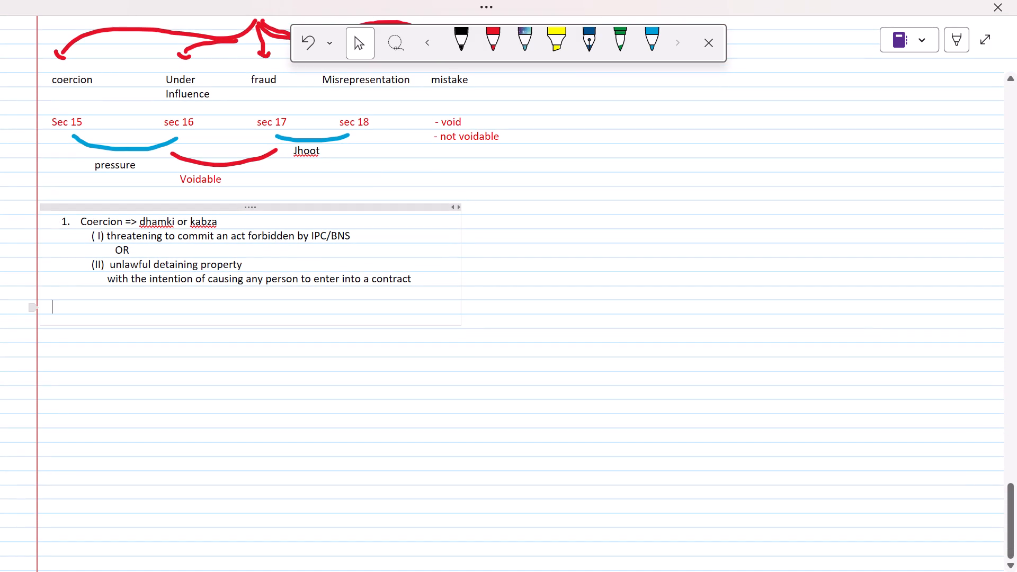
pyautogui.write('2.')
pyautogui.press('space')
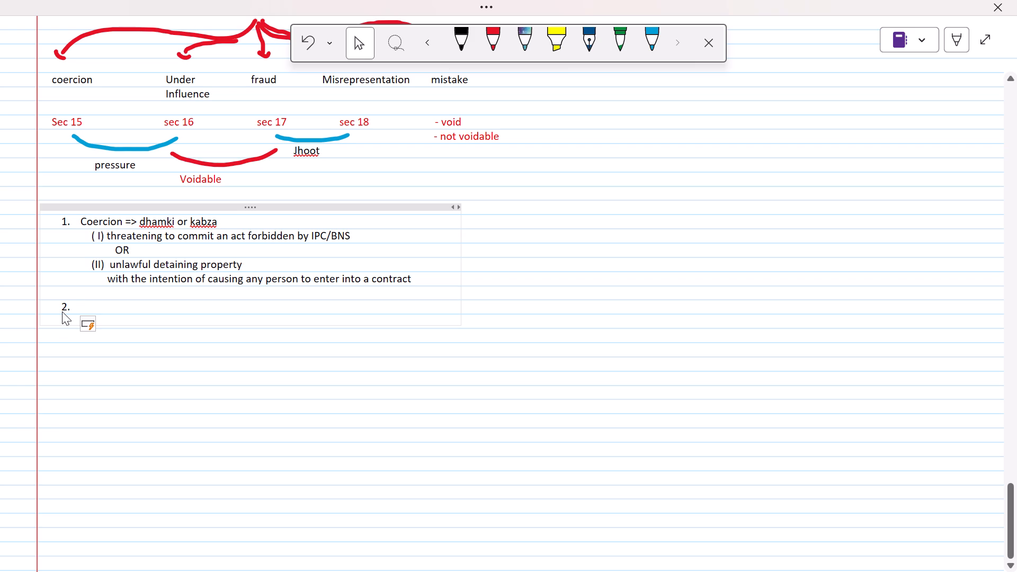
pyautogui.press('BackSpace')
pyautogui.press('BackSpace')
# Write the slightly indented heading "consequence of coercion :-" on the new line, correcting the spelling of "consequence".
pyautogui.press('space')
pyautogui.press('space')
pyautogui.press('space')
pyautogui.press('space')
pyautogui.press('space')
pyautogui.press('space')
pyautogui.press('space')
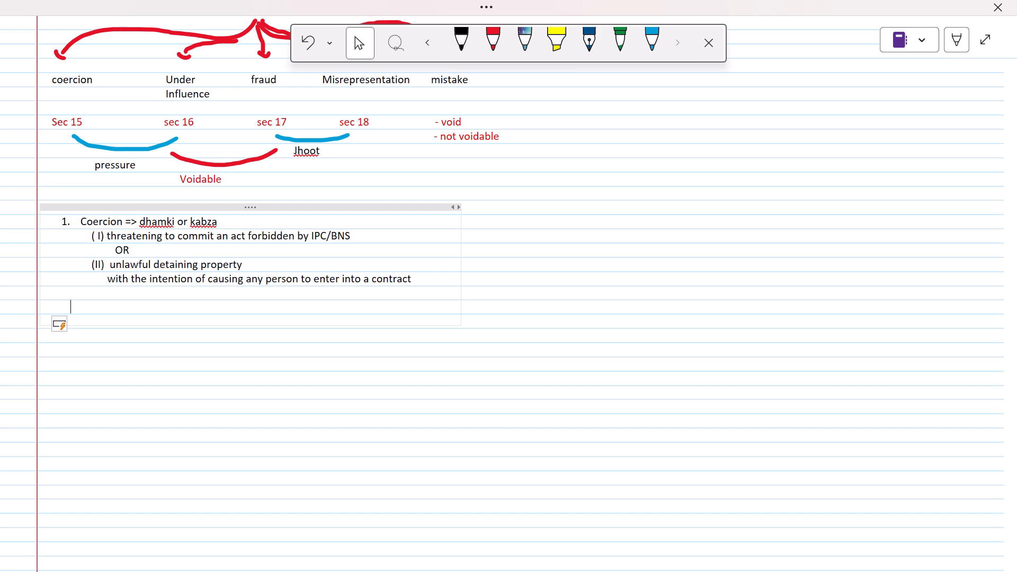
pyautogui.write('con')
pyautogui.write('se')
pyautogui.write('qune')
pyautogui.press('BackSpace')
pyautogui.press('BackSpace')
pyautogui.write('en')
pyautogui.write('ce of')
pyautogui.press('space')
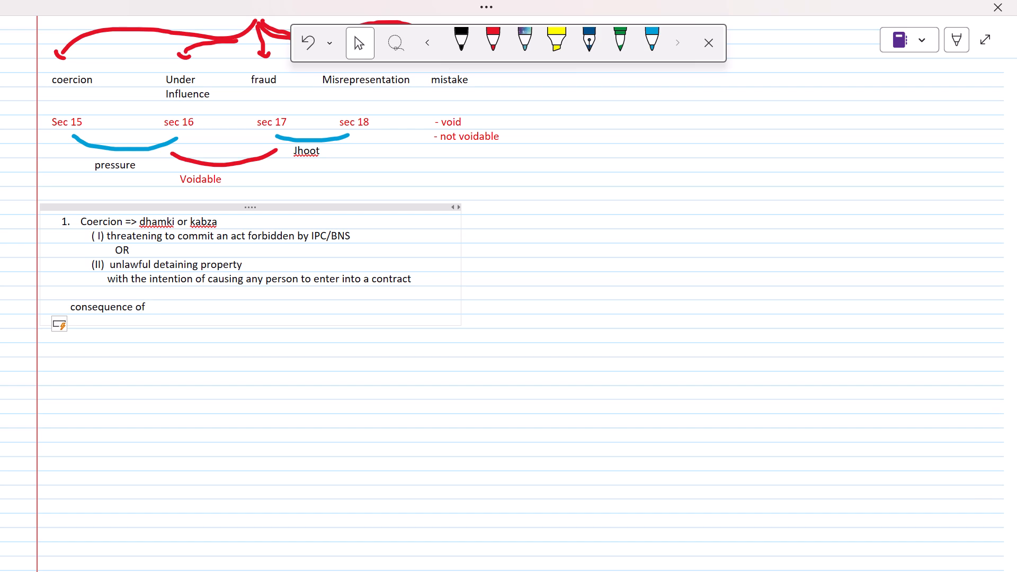
pyautogui.write('co')
pyautogui.press('e')
pyautogui.write('rcion')
pyautogui.press('space')
pyautogui.write(':-')
pyautogui.press('space')
# Highlight the "consequence of coercion :-" heading in yellow.
pyautogui.hotkey('ctrl', '4')
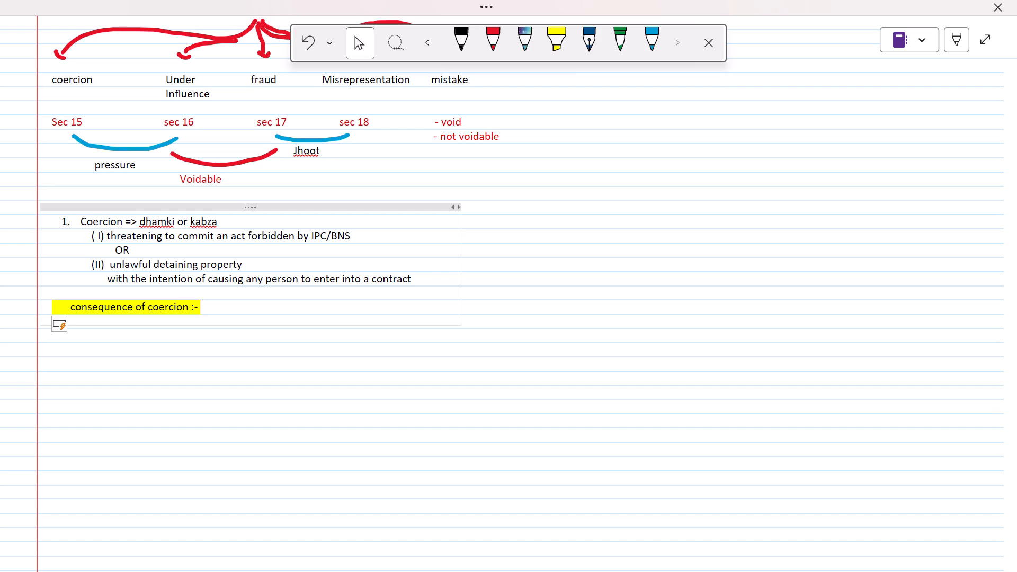
pyautogui.press('space')
# Add the point "(i) voidable contract" on the line below the highlighted heading, aligned with the heading's text.
pyautogui.press('Return')
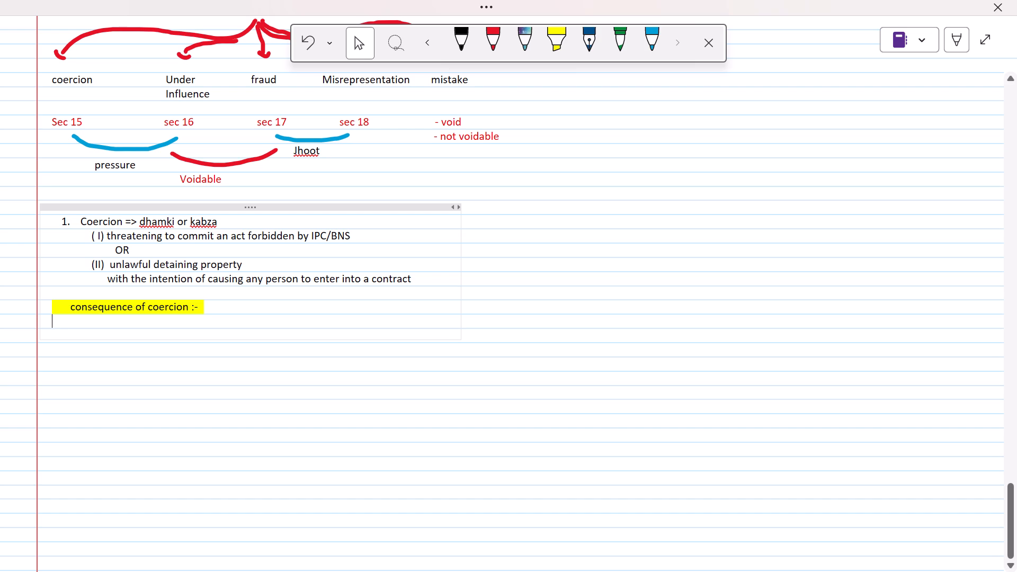
pyautogui.press('space')
pyautogui.press('space')
pyautogui.press('space')
pyautogui.press('space')
pyautogui.press('space')
pyautogui.press('space')
pyautogui.press('space')
pyautogui.write('(i)')
pyautogui.press('space')
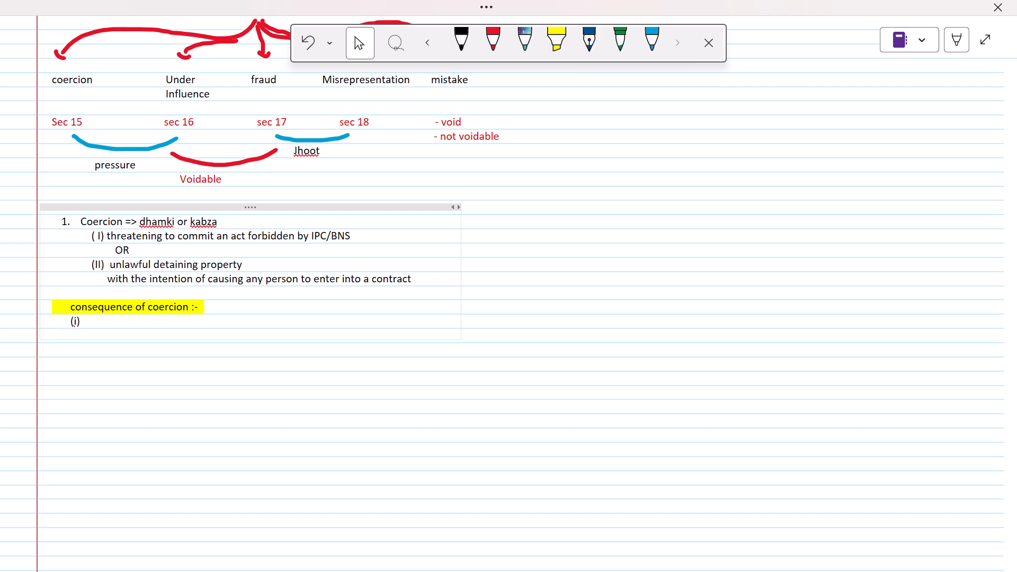
pyautogui.write('voidable')
pyautogui.press('space')
pyautogui.write('contract')
pyautogui.press('space')
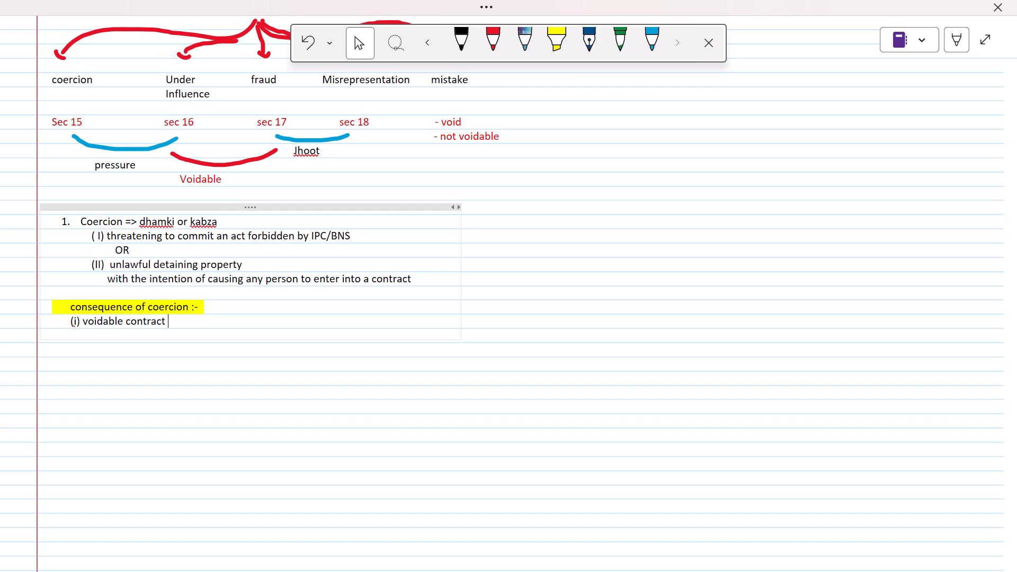
# Extend point (i) after "voidable contract" with a colon and the words "agreed party".
pyautogui.write(':')
pyautogui.press('space')
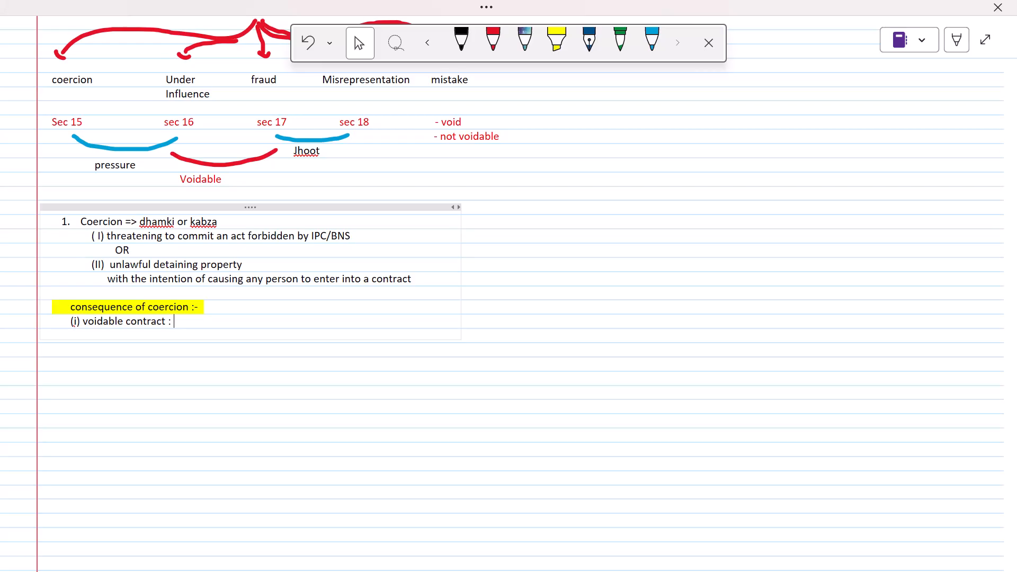
pyautogui.write('agree')
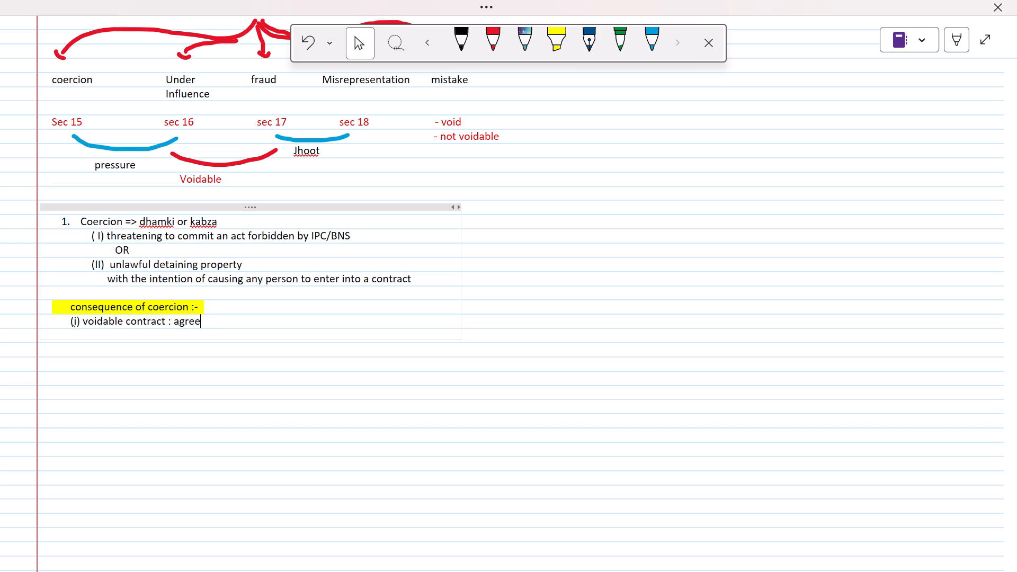
pyautogui.press('space')
pyautogui.press('BackSpace')
pyautogui.write('d')
pyautogui.press('space')
pyautogui.write('part')
pyautogui.press('space')
pyautogui.press('BackSpace')
pyautogui.write('t')
pyautogui.press('space')
pyautogui.press('BackSpace')
pyautogui.press('BackSpace')
pyautogui.write('r')
pyautogui.press('space')
pyautogui.press('BackSpace')
pyautogui.press('BackSpace')
pyautogui.write('y')
pyautogui.press('space')
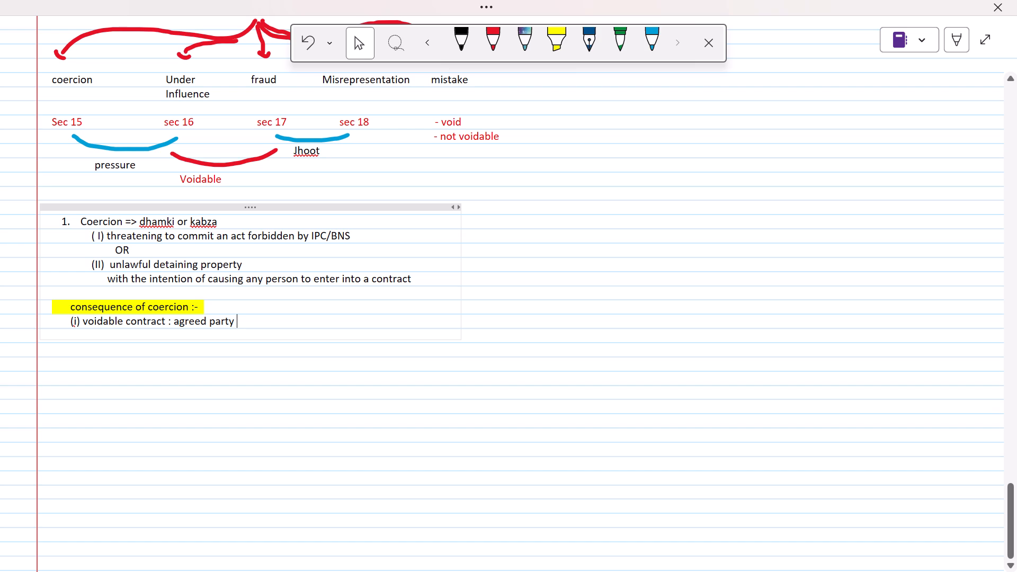
# Continue the voidable contract explanation after "agreed party" with "can repudiate / avoid /".
pyautogui.write('can')
pyautogui.press('space')
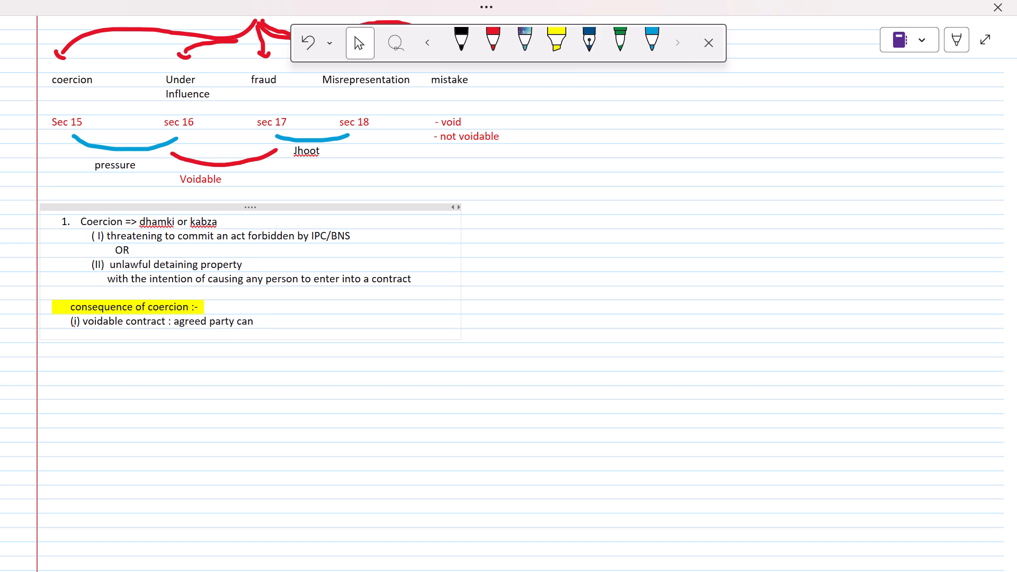
pyautogui.write('re')
pyautogui.write('puda')
pyautogui.press('BackSpace')
pyautogui.write('ia')
pyautogui.write('te')
pyautogui.press('space')
pyautogui.write('/ av')
pyautogui.write('po')
pyautogui.press('BackSpace')
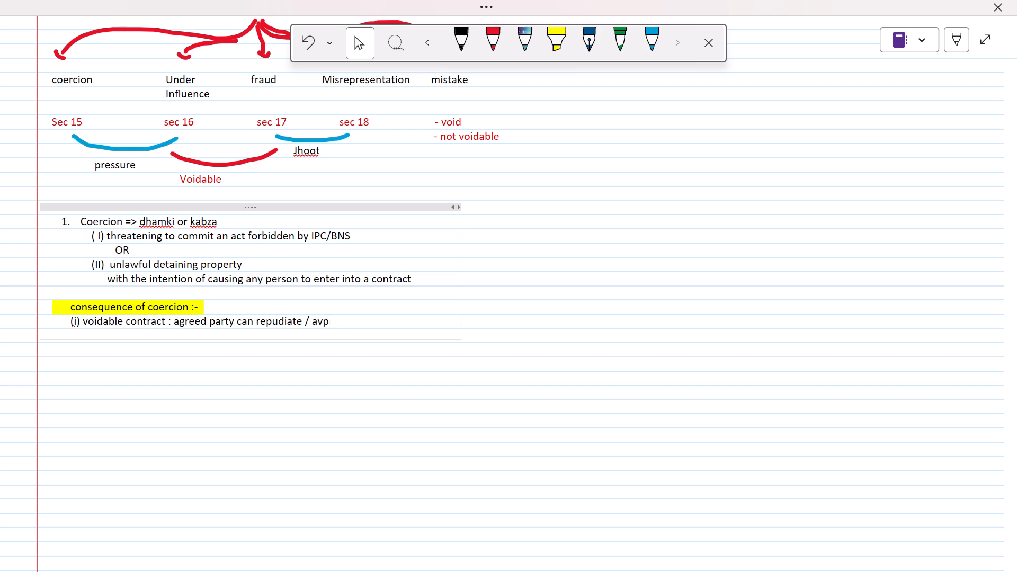
pyautogui.press('BackSpace')
pyautogui.write('oid')
pyautogui.press('space')
pyautogui.write('/')
pyautogui.press('space')
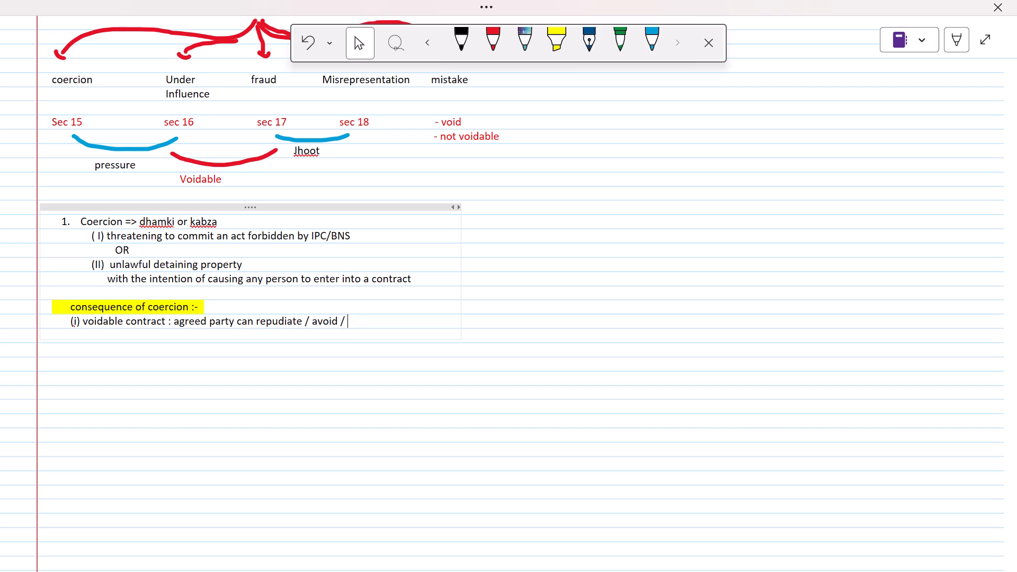
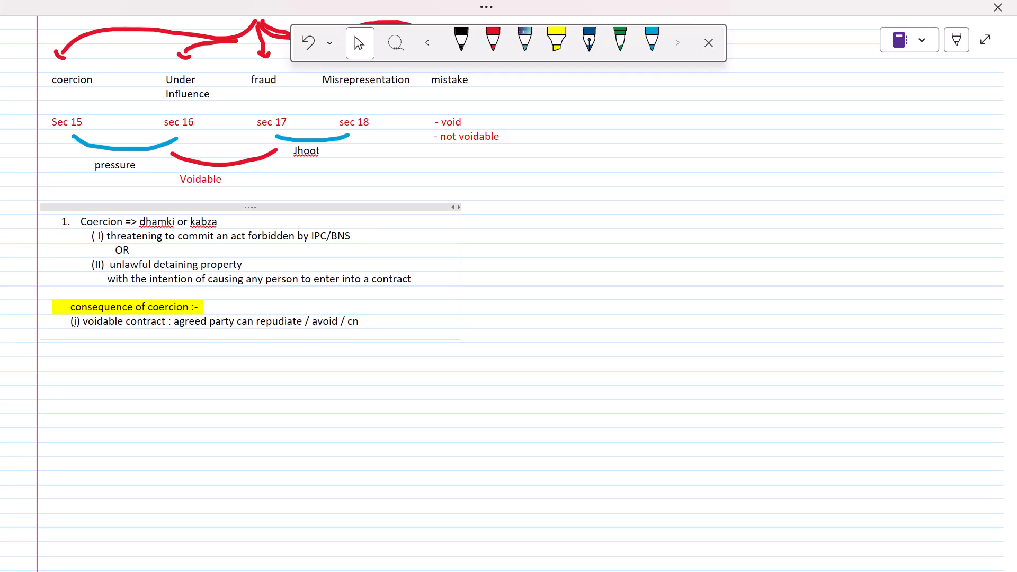
# Complete the partly written word after "repudiate / avoid /" in point (i) as "cancel", correcting its spelling.
pyautogui.write('cle')
pyautogui.press('space')
pyautogui.press('BackSpace')
pyautogui.press('BackSpace')
pyautogui.press('BackSpace')
pyautogui.press('BackSpace')
pyautogui.press('BackSpace')
pyautogui.write('ancle')
pyautogui.press('space')
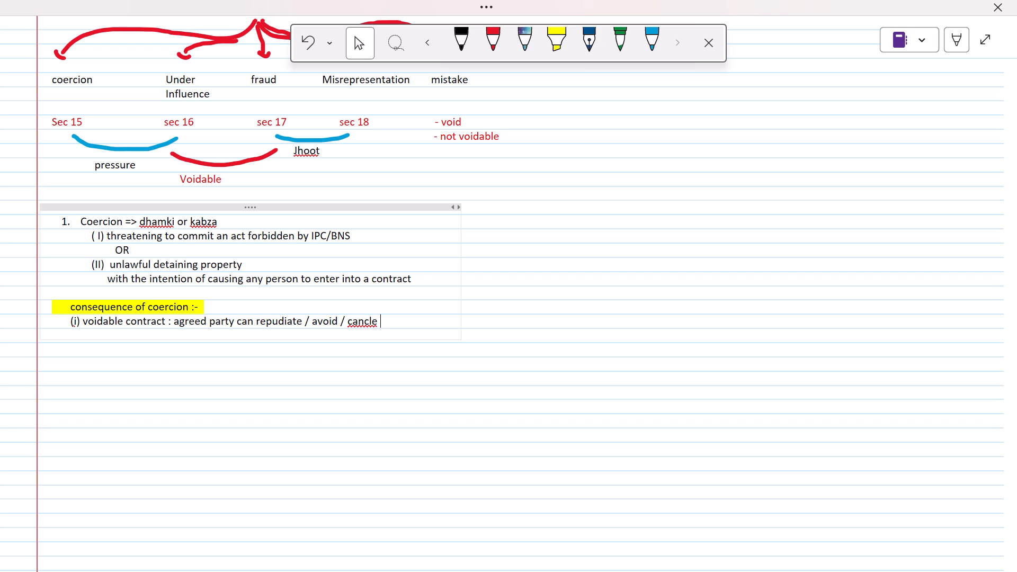
pyautogui.press('BackSpace')
pyautogui.press('BackSpace')
pyautogui.press('BackSpace')
pyautogui.write('el')
pyautogui.press('space')
# Add "/ rescind" after "cancel" in the voidable contract explanation of point (i).
pyautogui.write('/')
pyautogui.press('space')
pyautogui.write('re')
pyautogui.write('scin')
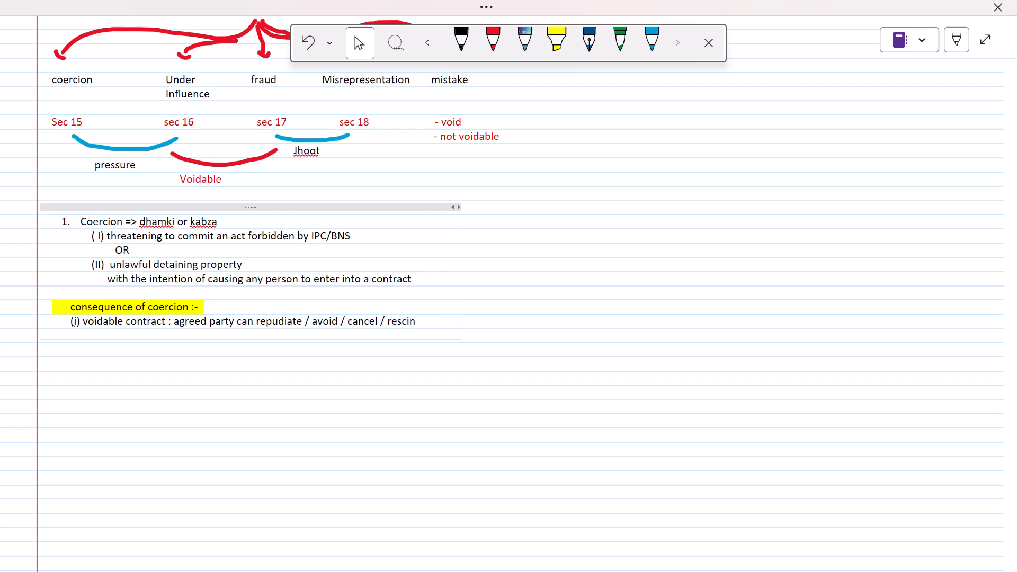
pyautogui.write('d')
pyautogui.press('space')
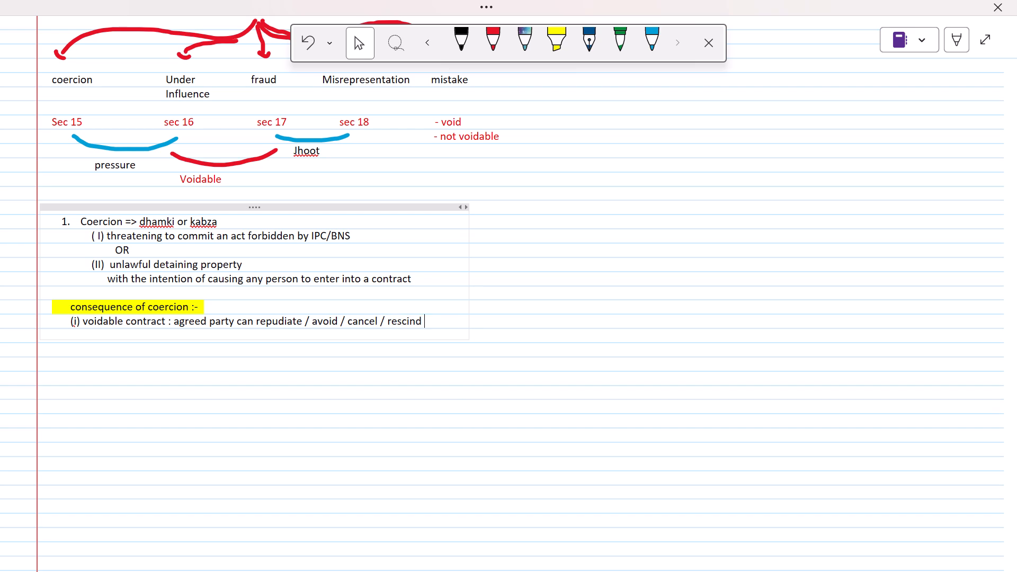
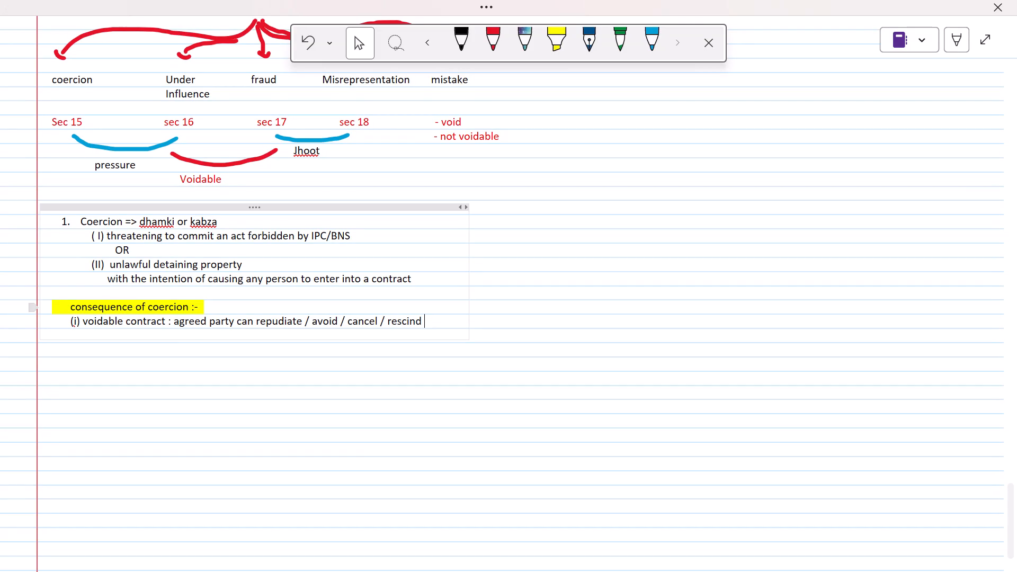
# Continue point (i) under the consequence of coercion after "rescind" with "the contract within reasonable time".
pyautogui.write('the')
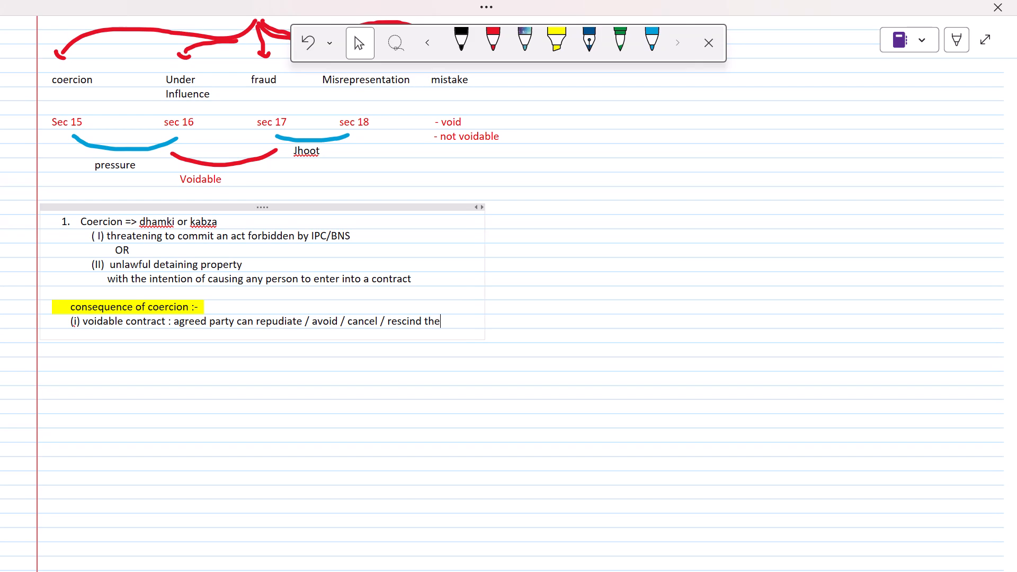
pyautogui.press('space')
pyautogui.write('cont')
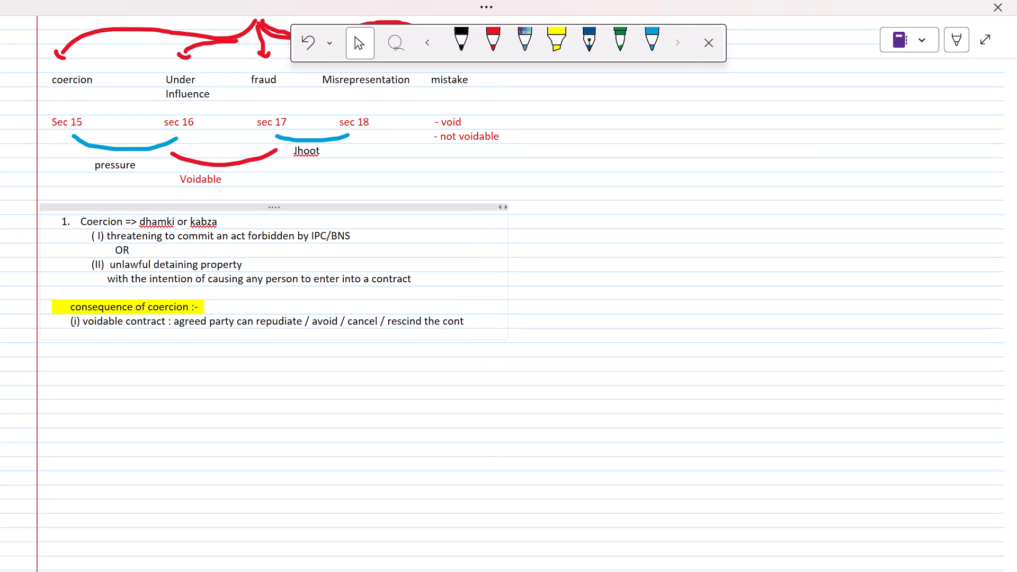
pyautogui.write('ract')
pyautogui.press('space')
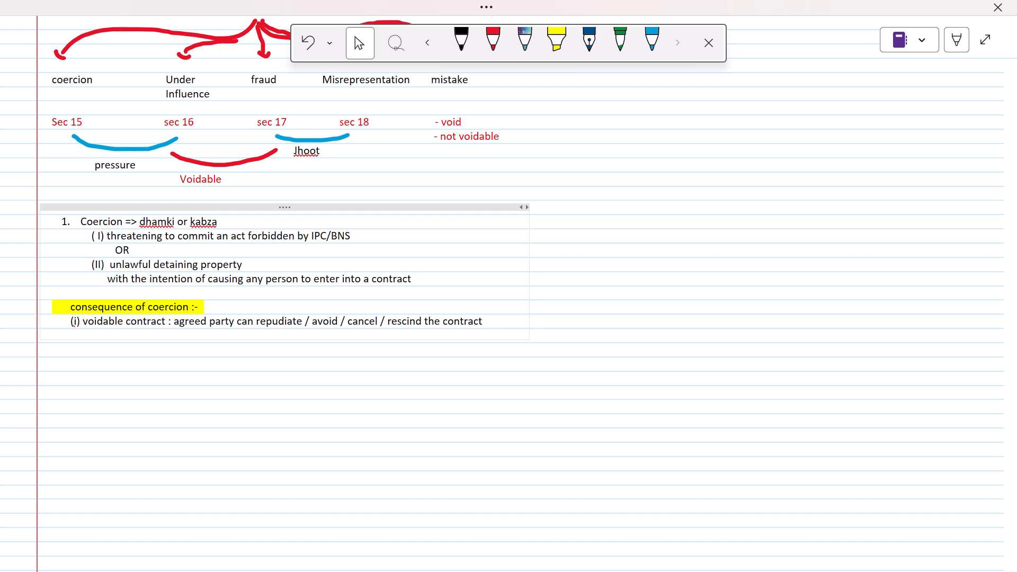
pyautogui.write('within')
pyautogui.press('space')
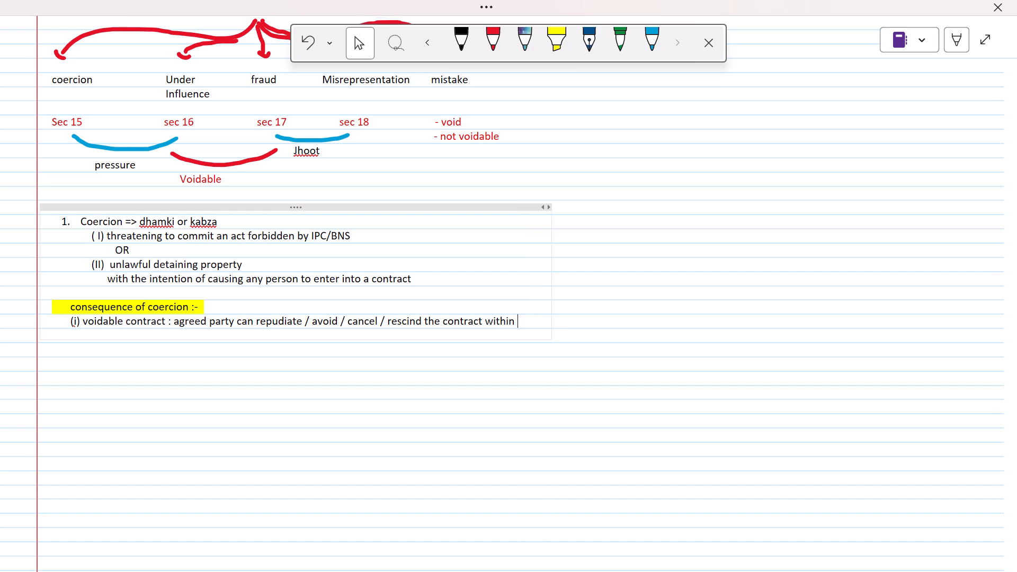
pyautogui.write('reasonable')
pyautogui.press('space')
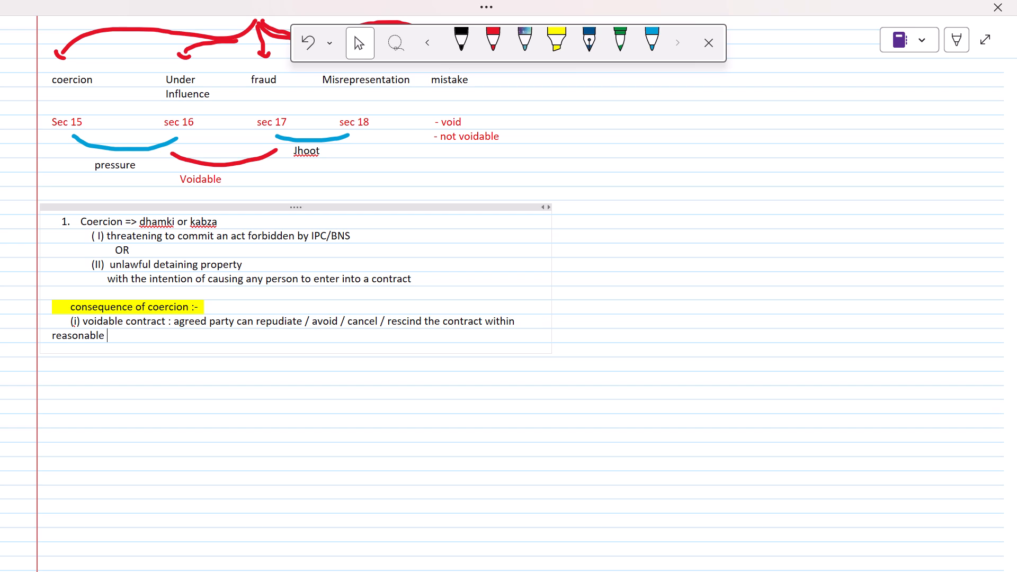
pyautogui.write('time')
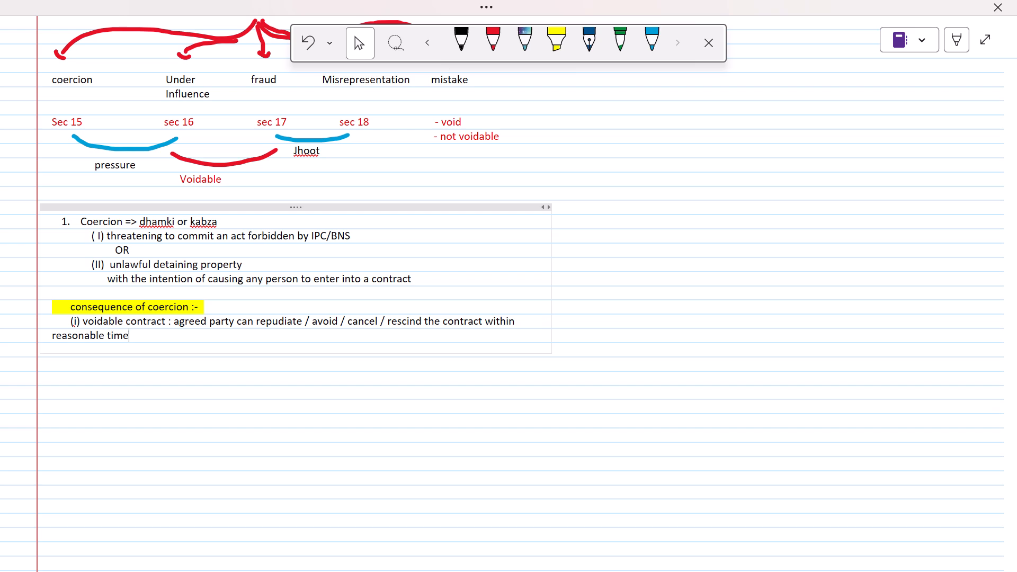
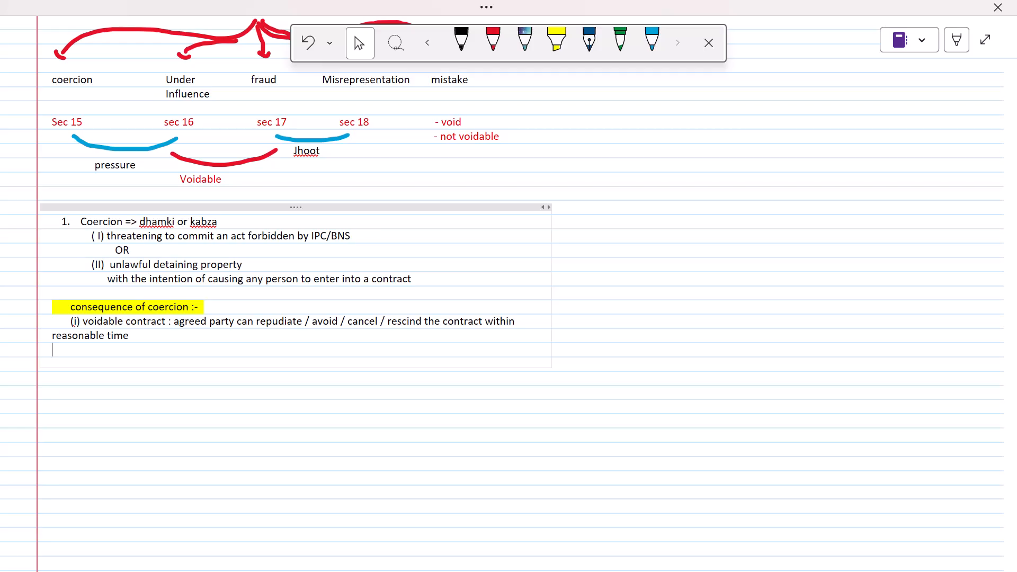
# Start an indented point (ii) under the consequence of coercion, below point (i), with the label "repay / return :".
pyautogui.press('space')
pyautogui.press('space')
pyautogui.press('space')
pyautogui.press('space')
pyautogui.press('space')
pyautogui.press('space')
pyautogui.press('space')
pyautogui.write('(ii')
pyautogui.hotkey('shift', ')')
pyautogui.press('space')
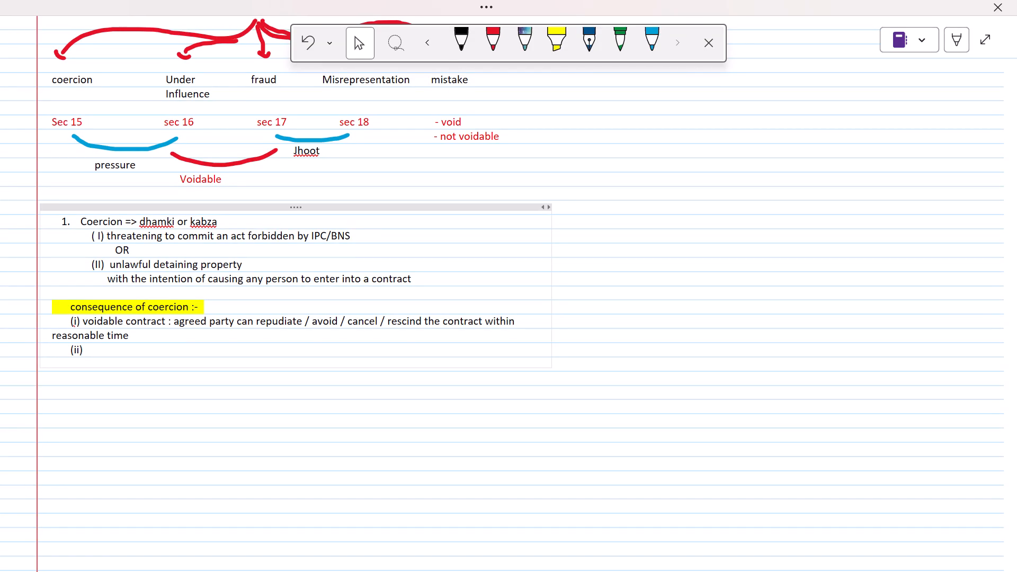
pyautogui.write('repay')
pyautogui.press('space')
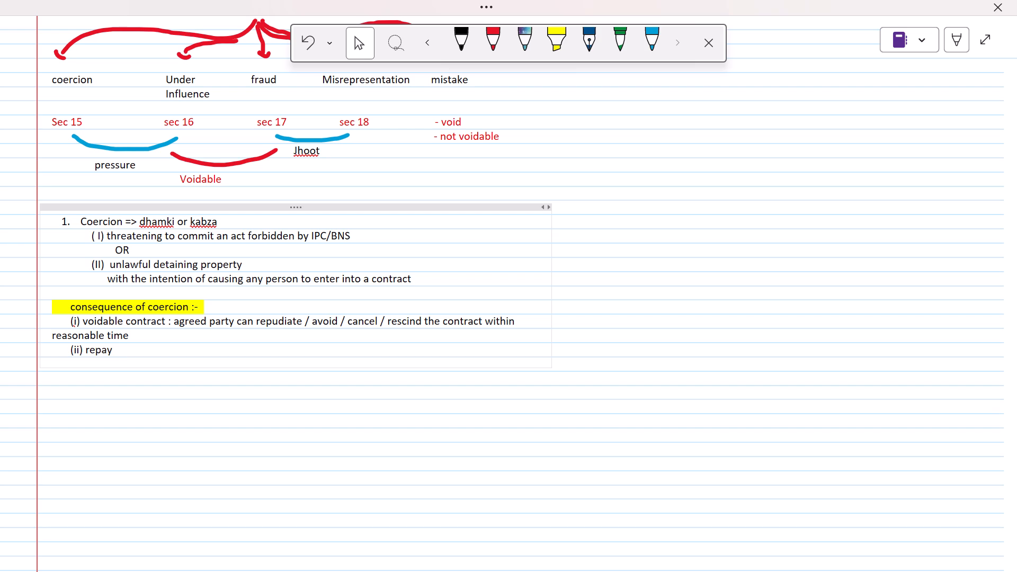
pyautogui.write('/')
pyautogui.press('space')
pyautogui.write('retur')
pyautogui.write('n')
pyautogui.press('space')
pyautogui.write(':')
pyautogui.press('space')
# Explain point (ii) after "repay / return :" with the text "parties must repay the money".
pyautogui.press('p')
pyautogui.write('art')
pyautogui.write('ies')
pyautogui.press('space')
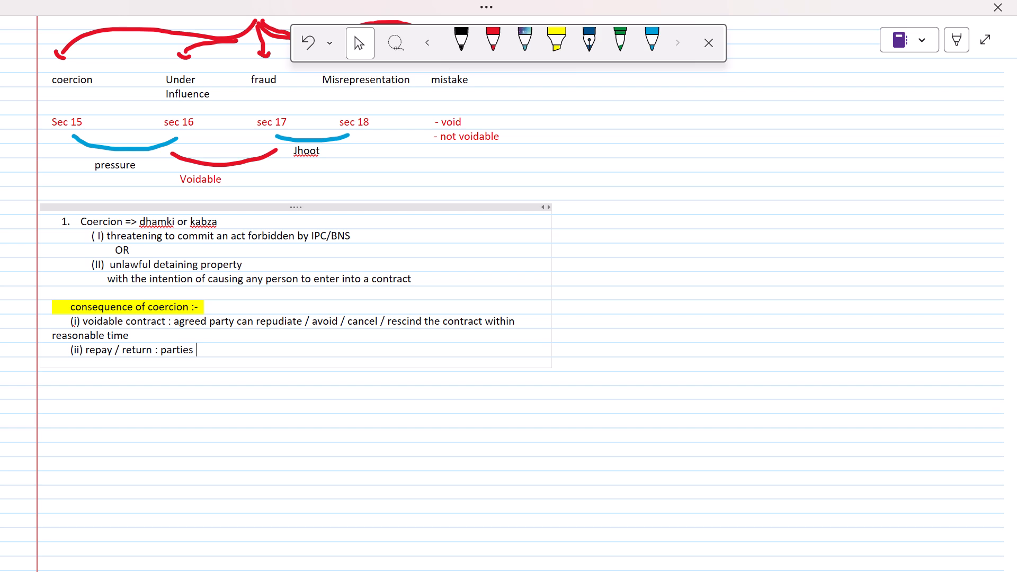
pyautogui.write('mu')
pyautogui.write('s5t')
pyautogui.press('space')
pyautogui.write('==')
pyautogui.press('BackSpace')
pyautogui.press('BackSpace')
pyautogui.press('BackSpace')
pyautogui.press('BackSpace')
pyautogui.press('space')
pyautogui.write('repay')
pyautogui.press('space')
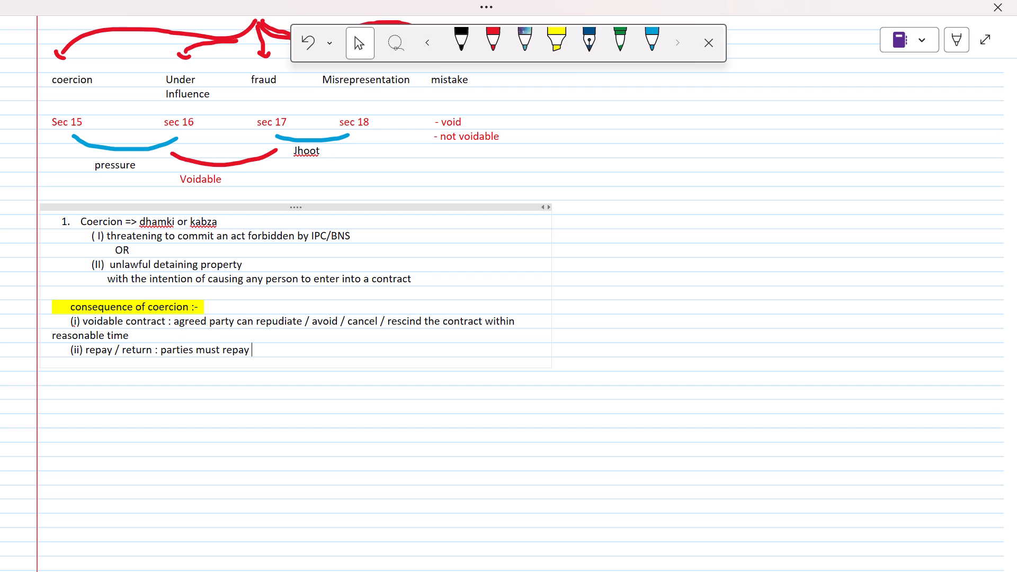
pyautogui.write('the')
pyautogui.press('space')
pyautogui.write('monry')
pyautogui.press('space')
pyautogui.press('=')
pyautogui.press('BackSpace')
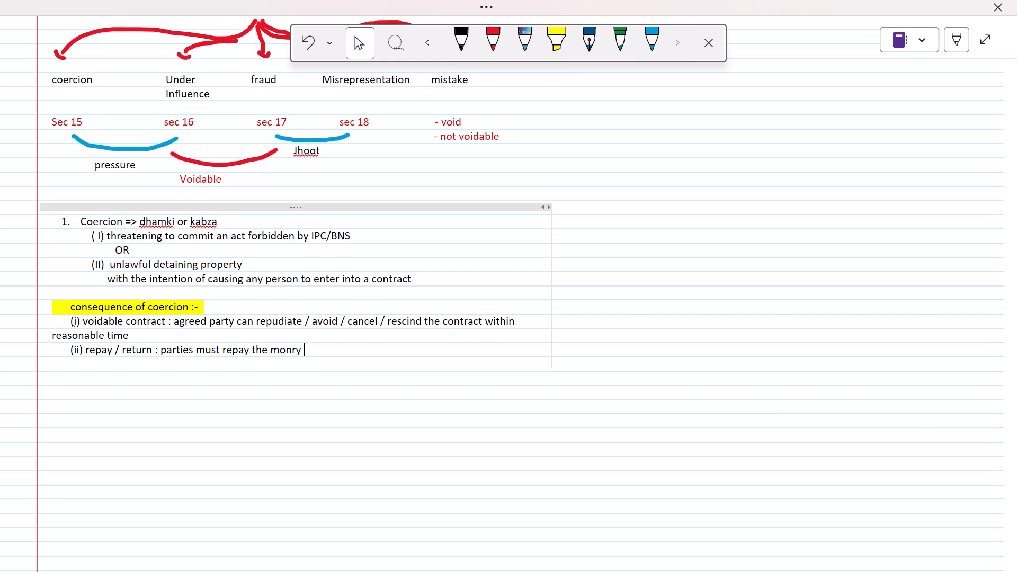
pyautogui.press('BackSpace')
pyautogui.press('BackSpace')
pyautogui.press('BackSpace')
pyautogui.write('ey')
pyautogui.press('space')
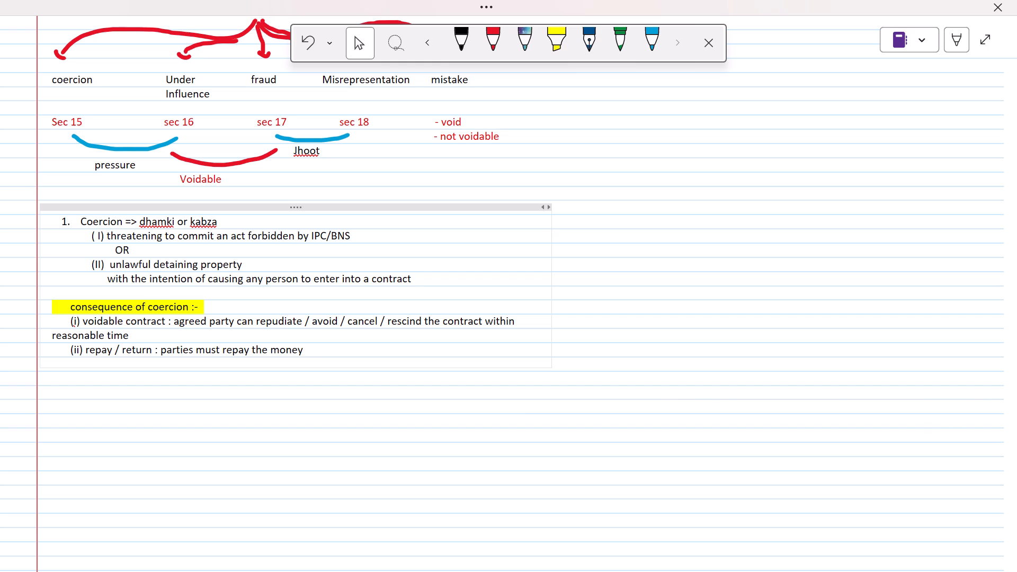